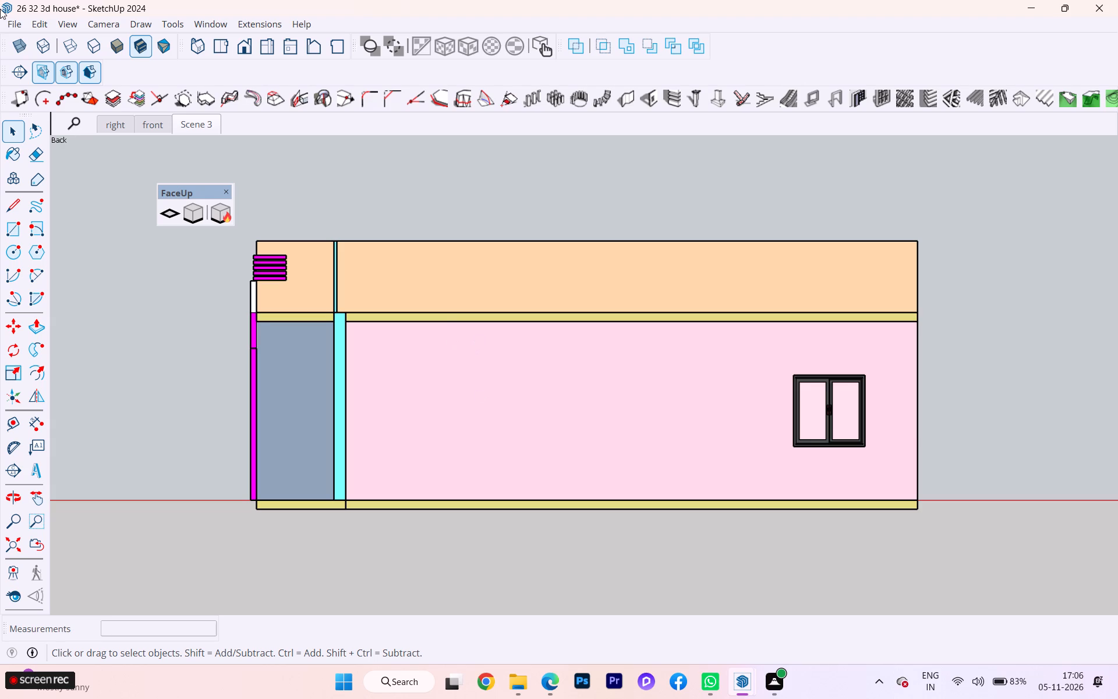
Switch to the "right" scene and send the house model to LayOut, saving the model first.
{"action": "left_click", "coordinate": [108, 125]}
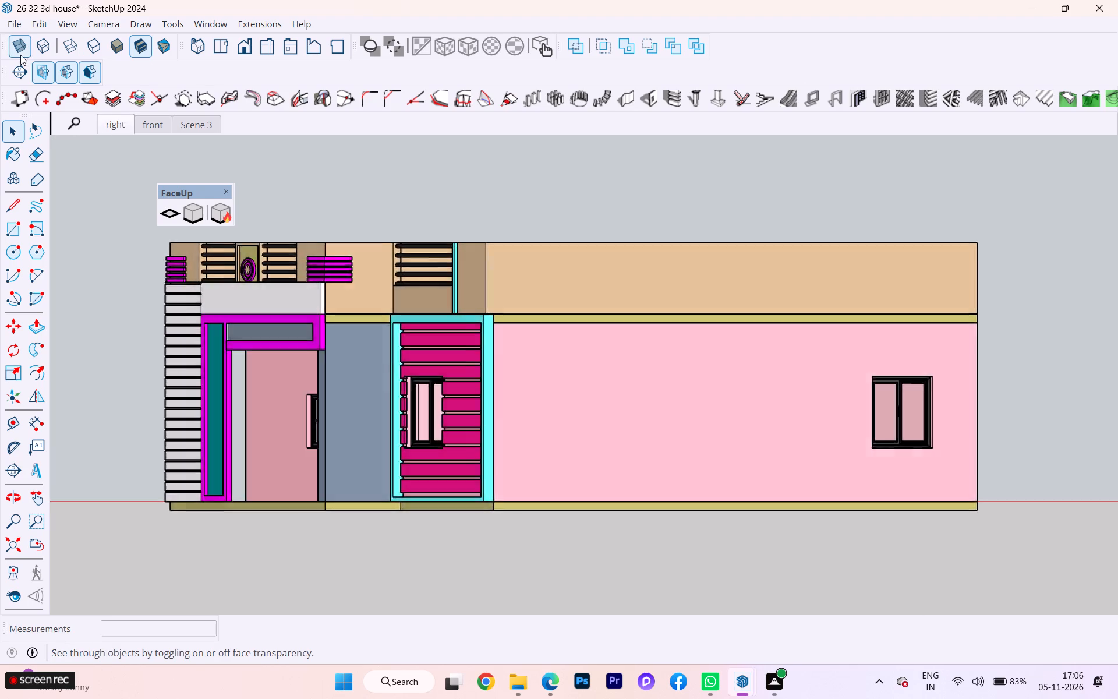
{"action": "left_click", "coordinate": [18, 22]}
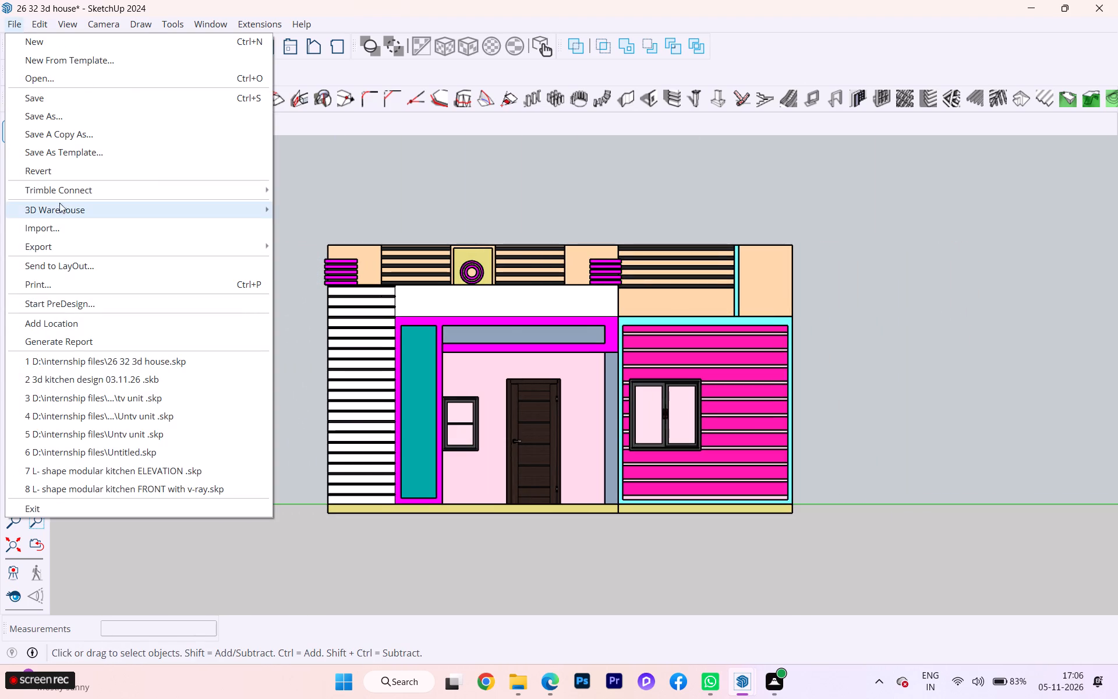
{"action": "left_click", "coordinate": [90, 270]}
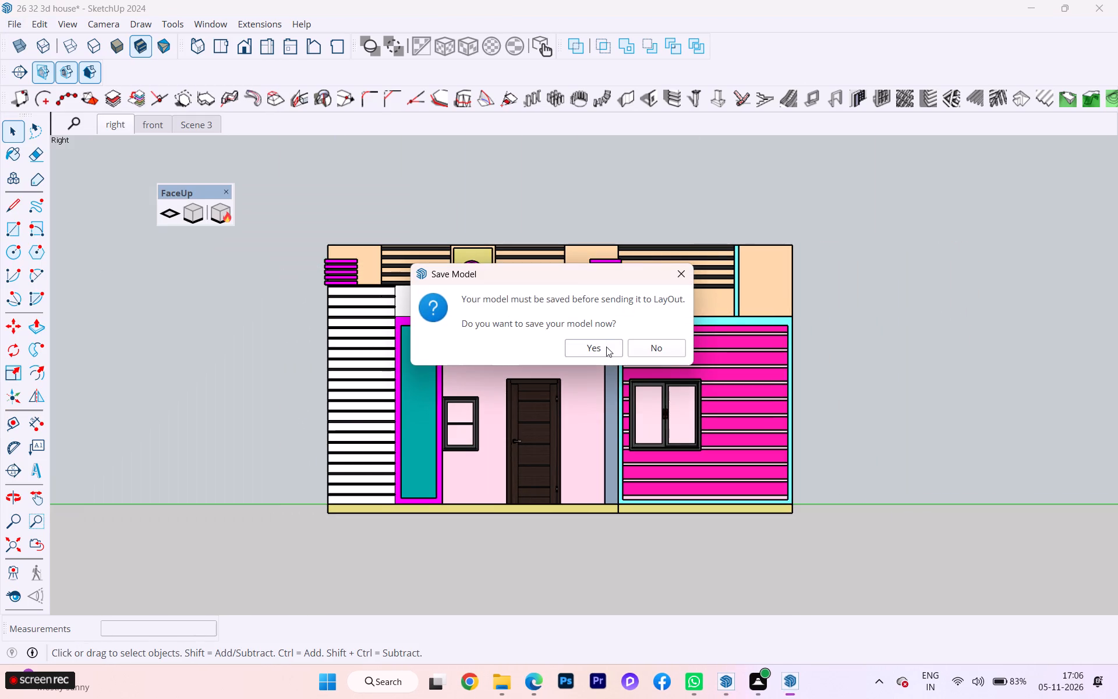
{"action": "left_click", "coordinate": [606, 347]}
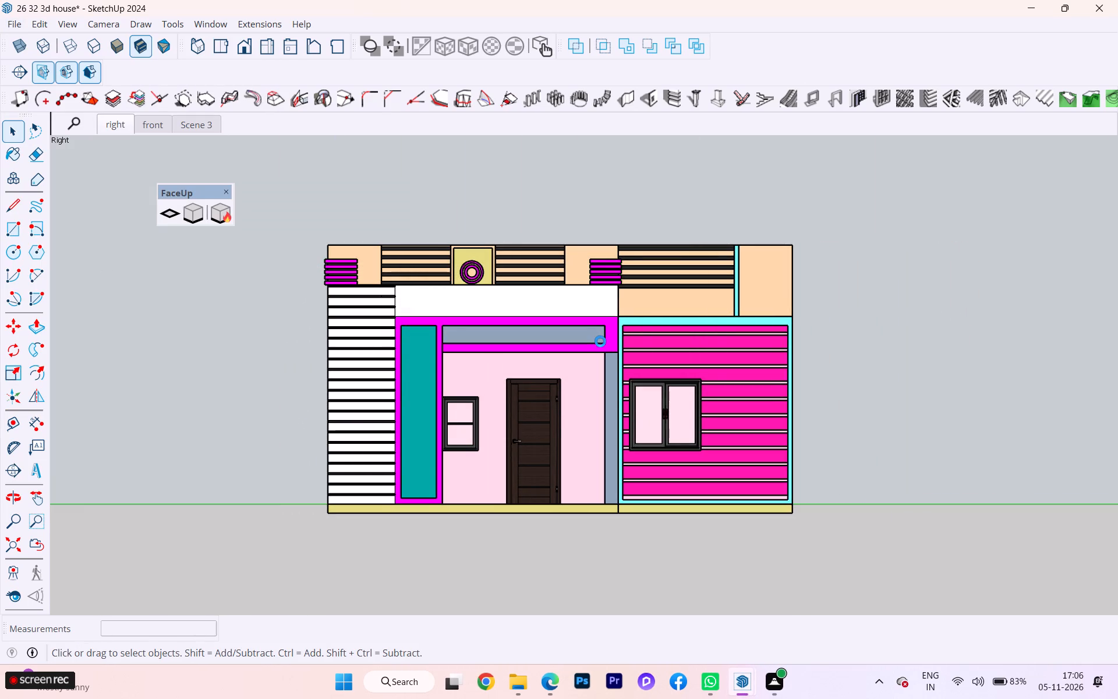
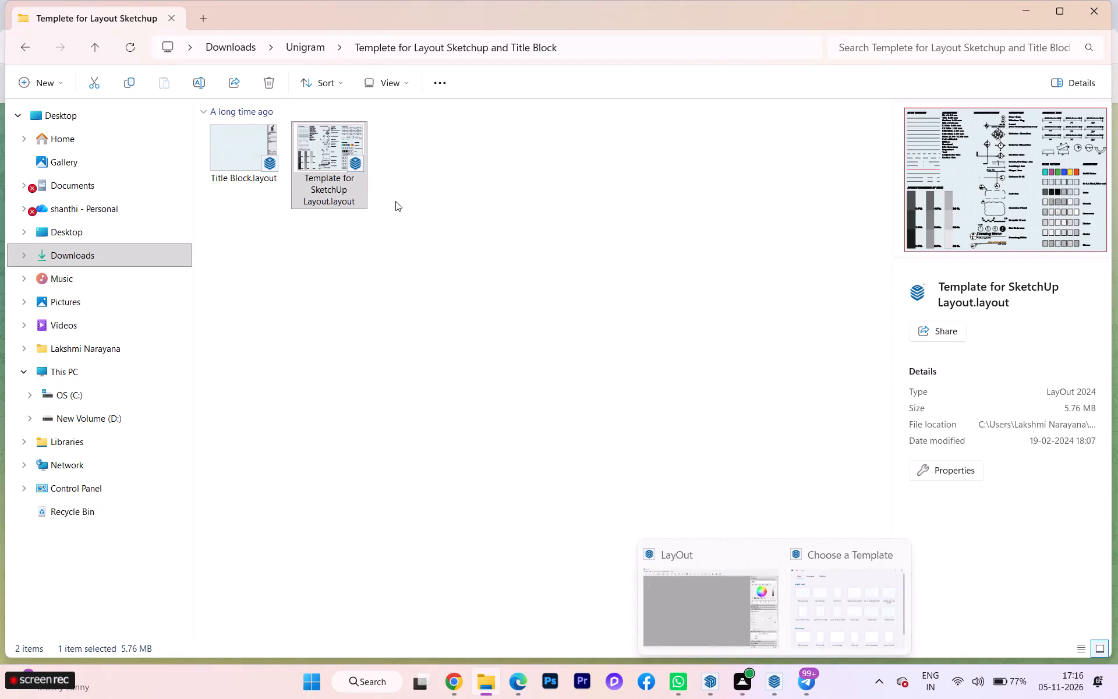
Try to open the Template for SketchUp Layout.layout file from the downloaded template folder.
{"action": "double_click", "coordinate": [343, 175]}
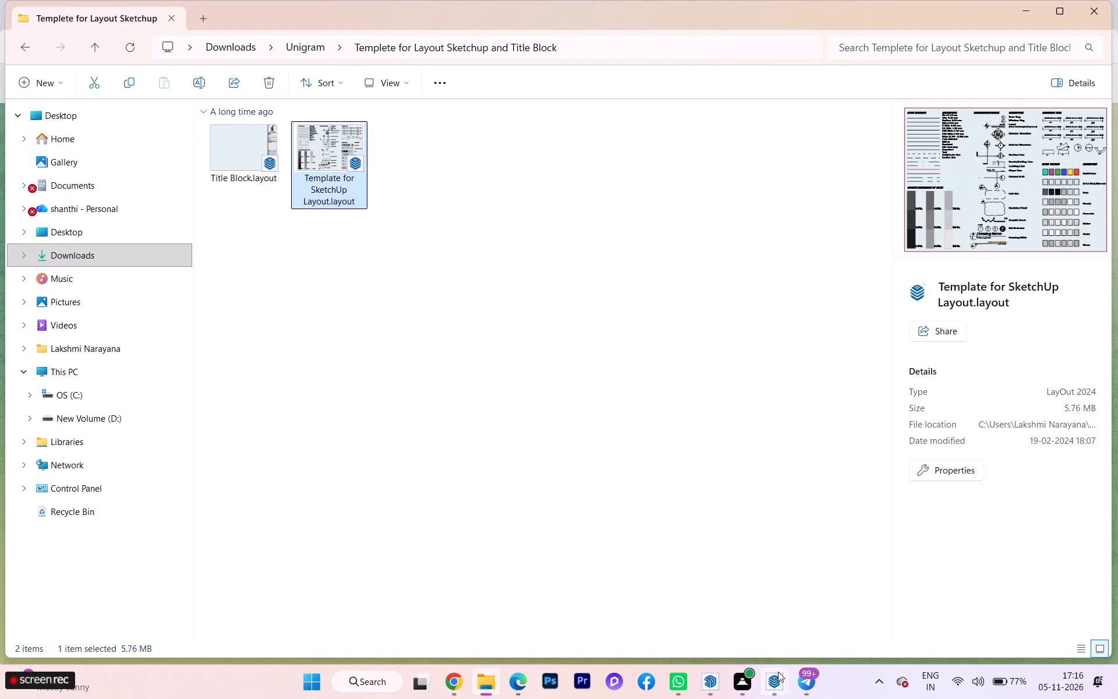
Switch to LayOut's Choose a Template window and browse the Titleblock templates from Contemporary to Traditional.
{"action": "left_click", "coordinate": [775, 680]}
{"action": "left_click", "coordinate": [796, 610]}
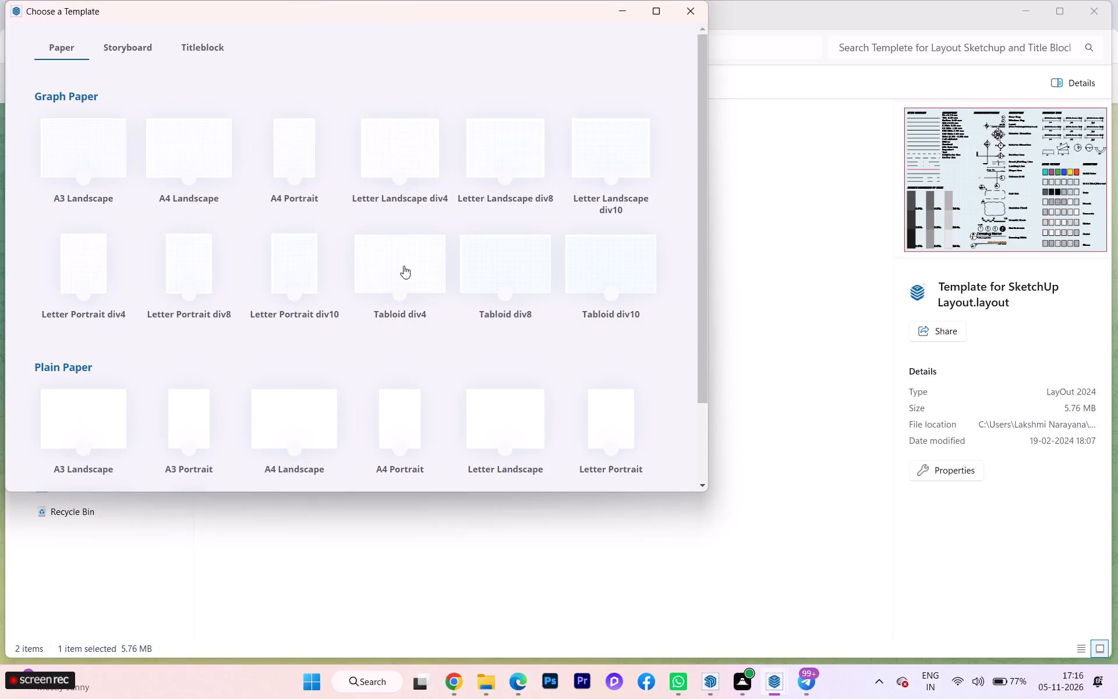
{"action": "left_click", "coordinate": [205, 48]}
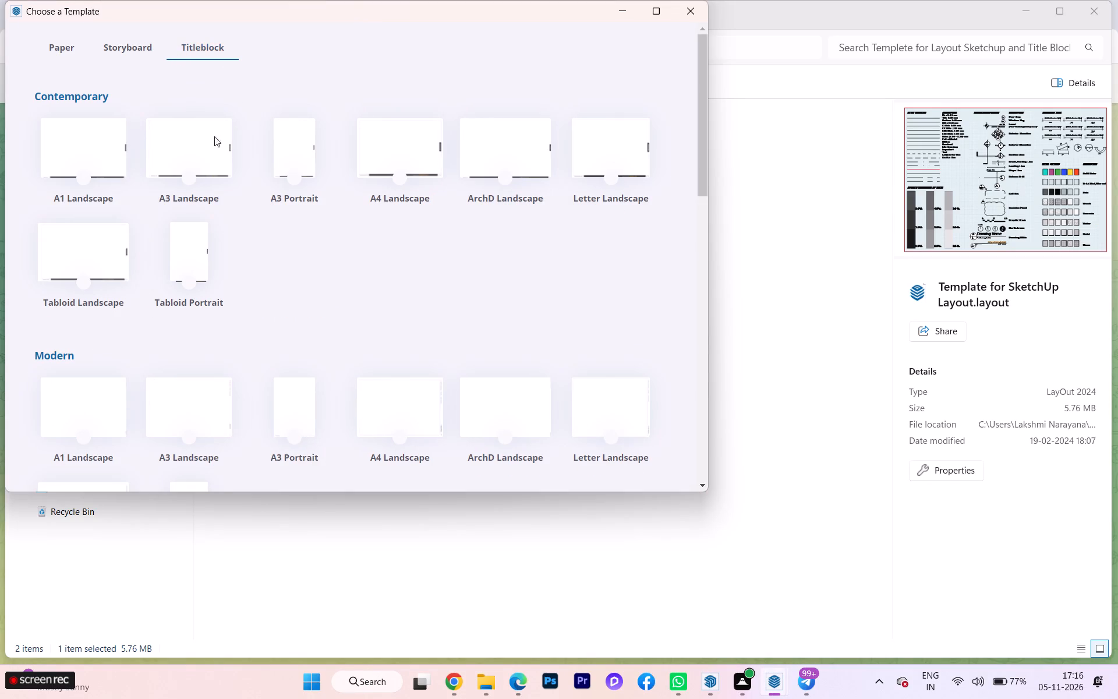
{"action": "scroll", "coordinate": [271, 250], "scroll_direction": "up", "scroll_amount": 1}
{"action": "scroll", "coordinate": [273, 257], "scroll_direction": "down", "scroll_amount": 4}
{"action": "scroll", "coordinate": [278, 267], "scroll_direction": "up", "scroll_amount": 1}
{"action": "scroll", "coordinate": [278, 267], "scroll_direction": "down", "scroll_amount": 5}
{"action": "scroll", "coordinate": [295, 286], "scroll_direction": "up", "scroll_amount": 3}
{"action": "scroll", "coordinate": [295, 286], "scroll_direction": "down", "scroll_amount": 13}
{"action": "scroll", "coordinate": [341, 327], "scroll_direction": "up", "scroll_amount": 1}
{"action": "scroll", "coordinate": [342, 327], "scroll_direction": "down", "scroll_amount": 1}
{"action": "scroll", "coordinate": [345, 330], "scroll_direction": "up", "scroll_amount": 1}
{"action": "scroll", "coordinate": [346, 331], "scroll_direction": "down", "scroll_amount": 2}
{"action": "scroll", "coordinate": [375, 344], "scroll_direction": "up", "scroll_amount": 4}
{"action": "scroll", "coordinate": [376, 345], "scroll_direction": "down", "scroll_amount": 4}
{"action": "scroll", "coordinate": [384, 349], "scroll_direction": "up", "scroll_amount": 1}
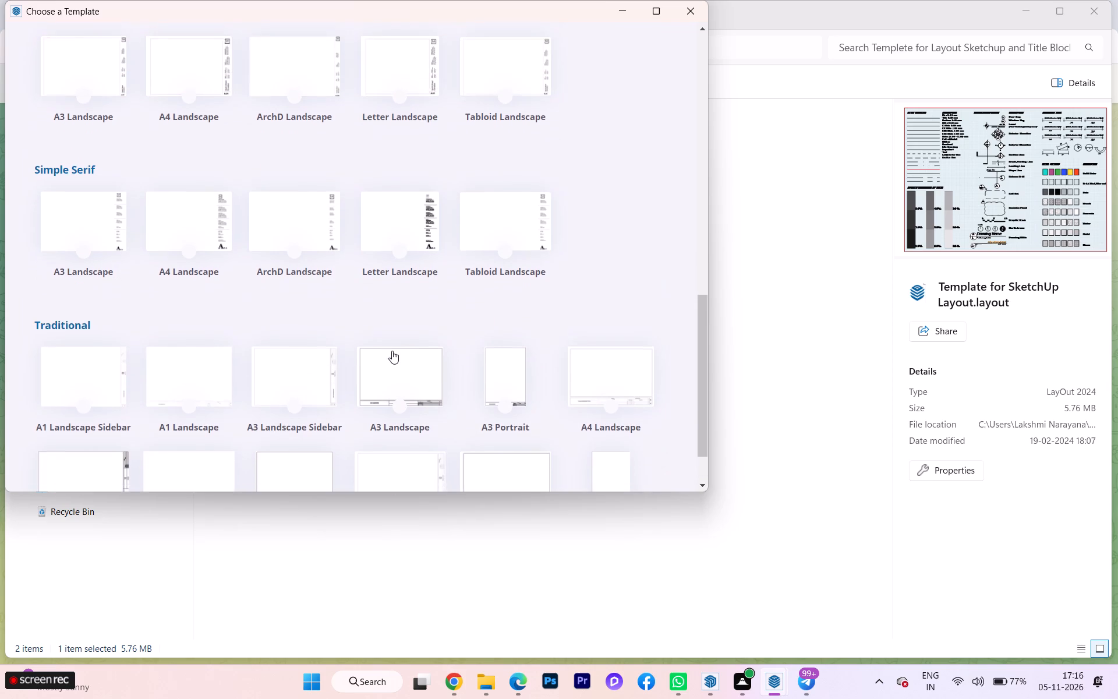
{"action": "scroll", "coordinate": [397, 351], "scroll_direction": "down", "scroll_amount": 2}
{"action": "scroll", "coordinate": [397, 352], "scroll_direction": "up", "scroll_amount": 1}
{"action": "scroll", "coordinate": [185, 62], "scroll_direction": "up", "scroll_amount": 2}
{"action": "scroll", "coordinate": [176, 62], "scroll_direction": "down", "scroll_amount": 4}
{"action": "scroll", "coordinate": [176, 62], "scroll_direction": "up", "scroll_amount": 3}
{"action": "scroll", "coordinate": [175, 62], "scroll_direction": "down", "scroll_amount": 4}
{"action": "scroll", "coordinate": [175, 62], "scroll_direction": "up", "scroll_amount": 3}
{"action": "scroll", "coordinate": [175, 62], "scroll_direction": "down", "scroll_amount": 1}
{"action": "scroll", "coordinate": [175, 62], "scroll_direction": "up", "scroll_amount": 4}
{"action": "scroll", "coordinate": [160, 70], "scroll_direction": "down", "scroll_amount": 1}
{"action": "scroll", "coordinate": [160, 70], "scroll_direction": "up", "scroll_amount": 6}
{"action": "scroll", "coordinate": [121, 43], "scroll_direction": "up", "scroll_amount": 1}
{"action": "scroll", "coordinate": [121, 42], "scroll_direction": "down", "scroll_amount": 4}
{"action": "scroll", "coordinate": [121, 42], "scroll_direction": "up", "scroll_amount": 2}
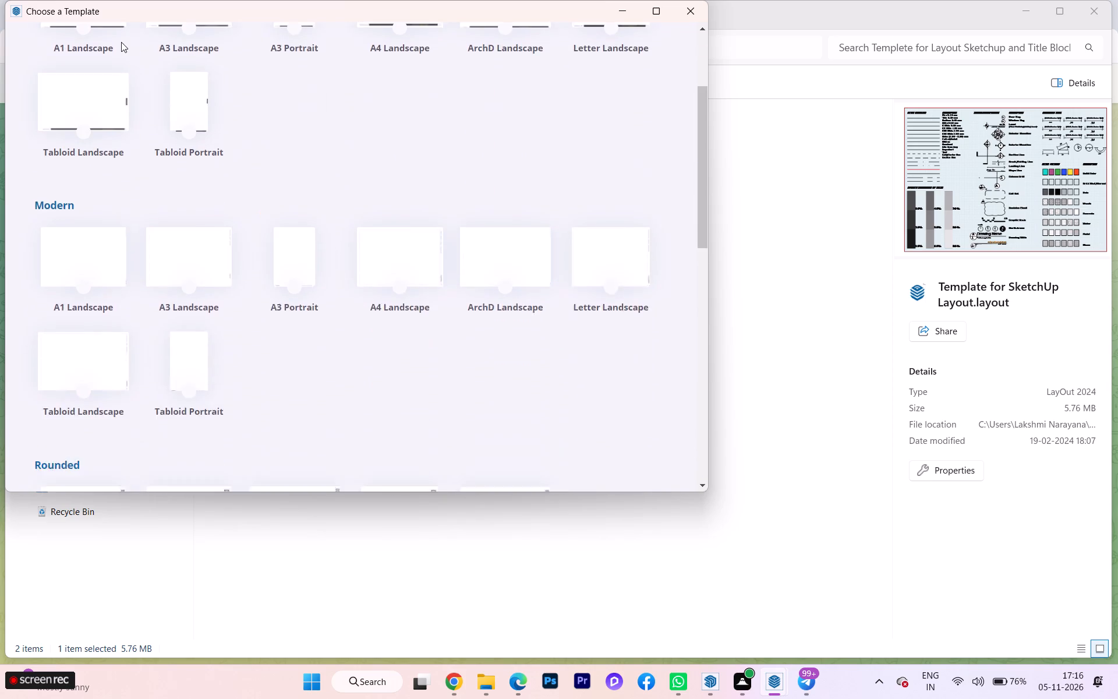
{"action": "scroll", "coordinate": [121, 42], "scroll_direction": "up", "scroll_amount": 4}
{"action": "scroll", "coordinate": [121, 42], "scroll_direction": "down", "scroll_amount": 3}
{"action": "scroll", "coordinate": [121, 42], "scroll_direction": "up", "scroll_amount": 1}
{"action": "scroll", "coordinate": [121, 42], "scroll_direction": "down", "scroll_amount": 1}
{"action": "scroll", "coordinate": [121, 42], "scroll_direction": "up", "scroll_amount": 1}
{"action": "scroll", "coordinate": [112, 41], "scroll_direction": "down", "scroll_amount": 1}
{"action": "scroll", "coordinate": [112, 41], "scroll_direction": "up", "scroll_amount": 4}
{"action": "scroll", "coordinate": [112, 41], "scroll_direction": "down", "scroll_amount": 3}
{"action": "scroll", "coordinate": [112, 41], "scroll_direction": "up", "scroll_amount": 4}
{"action": "scroll", "coordinate": [112, 41], "scroll_direction": "down", "scroll_amount": 5}
{"action": "scroll", "coordinate": [112, 41], "scroll_direction": "up", "scroll_amount": 4}
{"action": "scroll", "coordinate": [112, 41], "scroll_direction": "down", "scroll_amount": 2}
{"action": "scroll", "coordinate": [112, 41], "scroll_direction": "up", "scroll_amount": 2}
{"action": "scroll", "coordinate": [112, 41], "scroll_direction": "down", "scroll_amount": 4}
{"action": "scroll", "coordinate": [112, 41], "scroll_direction": "up", "scroll_amount": 5}
{"action": "scroll", "coordinate": [112, 41], "scroll_direction": "down", "scroll_amount": 1}
{"action": "scroll", "coordinate": [112, 41], "scroll_direction": "up", "scroll_amount": 2}
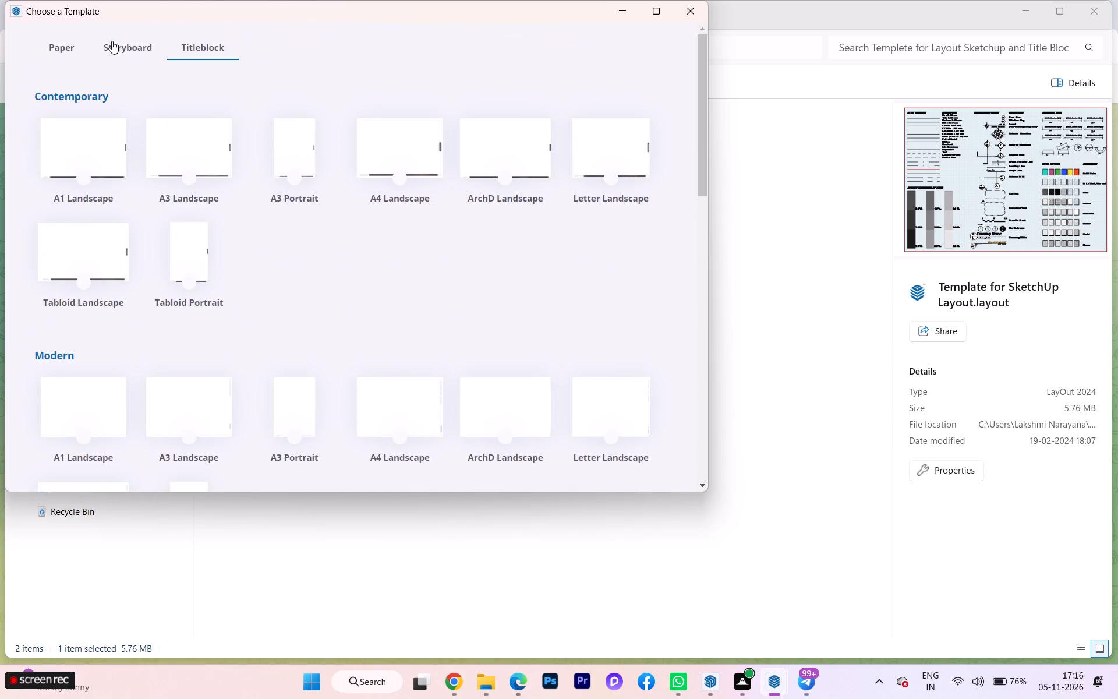
{"action": "scroll", "coordinate": [112, 41], "scroll_direction": "up", "scroll_amount": 2}
Look through the Storyboard category and the graph and plain paper templates in the Paper category.
{"action": "left_click", "coordinate": [113, 39]}
{"action": "left_click", "coordinate": [55, 55]}
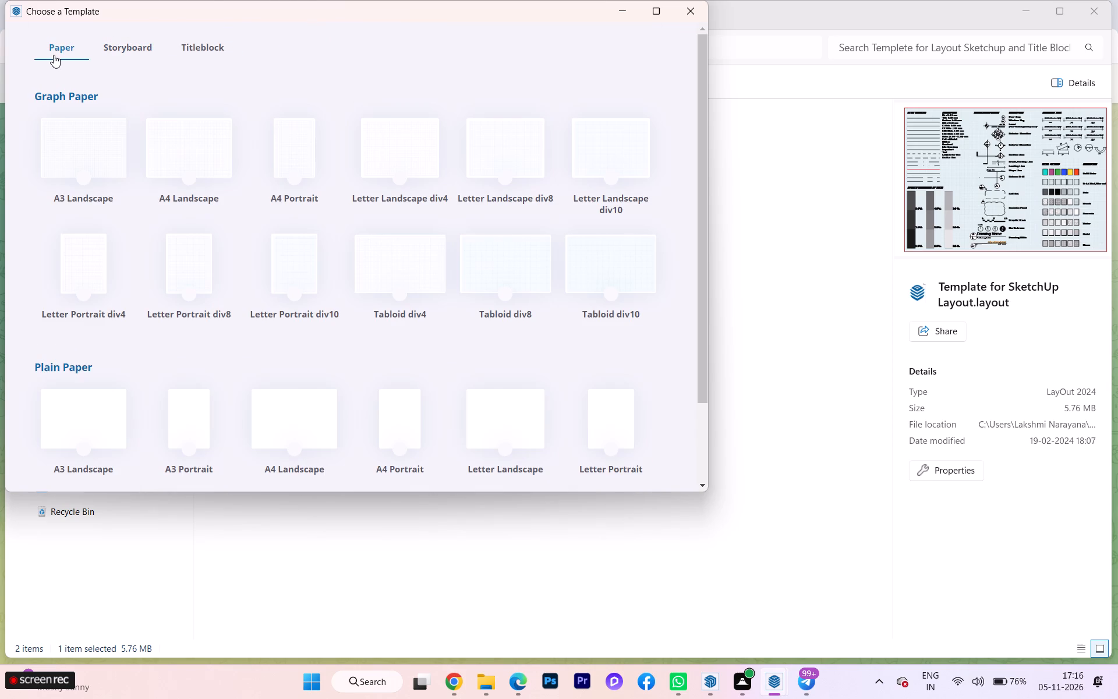
{"action": "scroll", "coordinate": [31, 38], "scroll_direction": "up", "scroll_amount": 1}
{"action": "scroll", "coordinate": [31, 36], "scroll_direction": "down", "scroll_amount": 1}
{"action": "scroll", "coordinate": [31, 36], "scroll_direction": "up", "scroll_amount": 1}
{"action": "scroll", "coordinate": [30, 35], "scroll_direction": "down", "scroll_amount": 2}
{"action": "scroll", "coordinate": [30, 34], "scroll_direction": "up", "scroll_amount": 1}
{"action": "scroll", "coordinate": [63, 64], "scroll_direction": "down", "scroll_amount": 4}
{"action": "scroll", "coordinate": [82, 91], "scroll_direction": "up", "scroll_amount": 1}
{"action": "scroll", "coordinate": [84, 93], "scroll_direction": "down", "scroll_amount": 5}
{"action": "scroll", "coordinate": [151, 178], "scroll_direction": "up", "scroll_amount": 3}
{"action": "scroll", "coordinate": [151, 179], "scroll_direction": "down", "scroll_amount": 2}
{"action": "scroll", "coordinate": [151, 183], "scroll_direction": "up", "scroll_amount": 2}
{"action": "scroll", "coordinate": [152, 184], "scroll_direction": "down", "scroll_amount": 3}
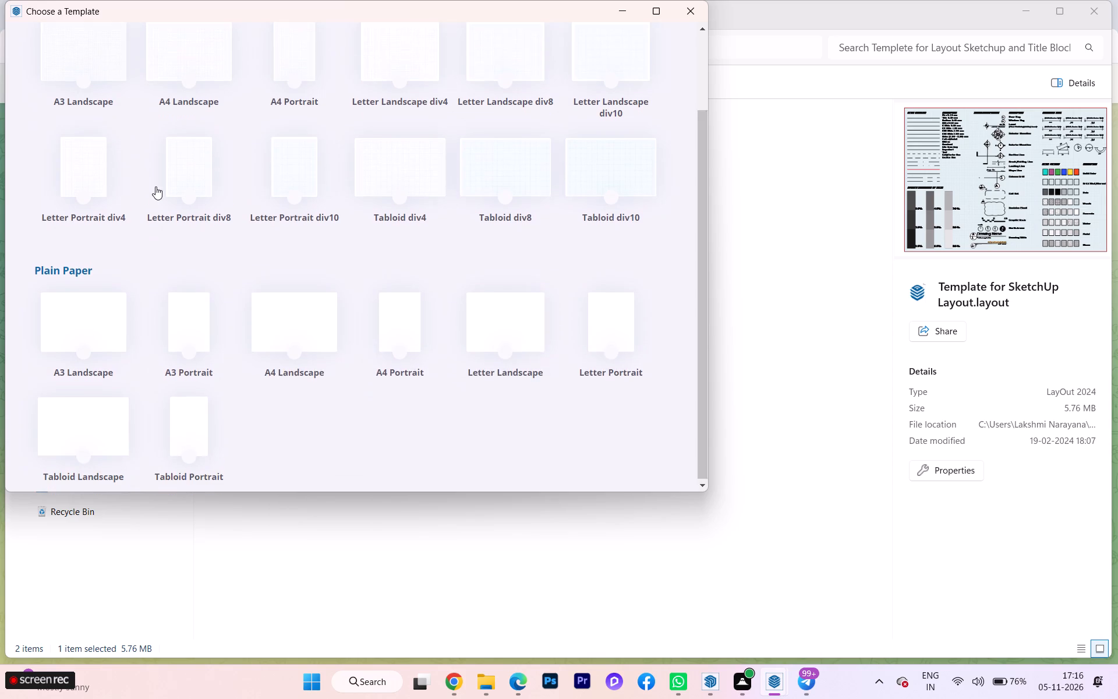
{"action": "scroll", "coordinate": [139, 151], "scroll_direction": "up", "scroll_amount": 7}
{"action": "scroll", "coordinate": [137, 148], "scroll_direction": "down", "scroll_amount": 4}
{"action": "scroll", "coordinate": [137, 148], "scroll_direction": "up", "scroll_amount": 8}
{"action": "scroll", "coordinate": [193, 97], "scroll_direction": "down", "scroll_amount": 1}
{"action": "scroll", "coordinate": [193, 96], "scroll_direction": "up", "scroll_amount": 4}
Return to the Titleblock category and review its Simple Serif and Traditional templates.
{"action": "left_click", "coordinate": [199, 45]}
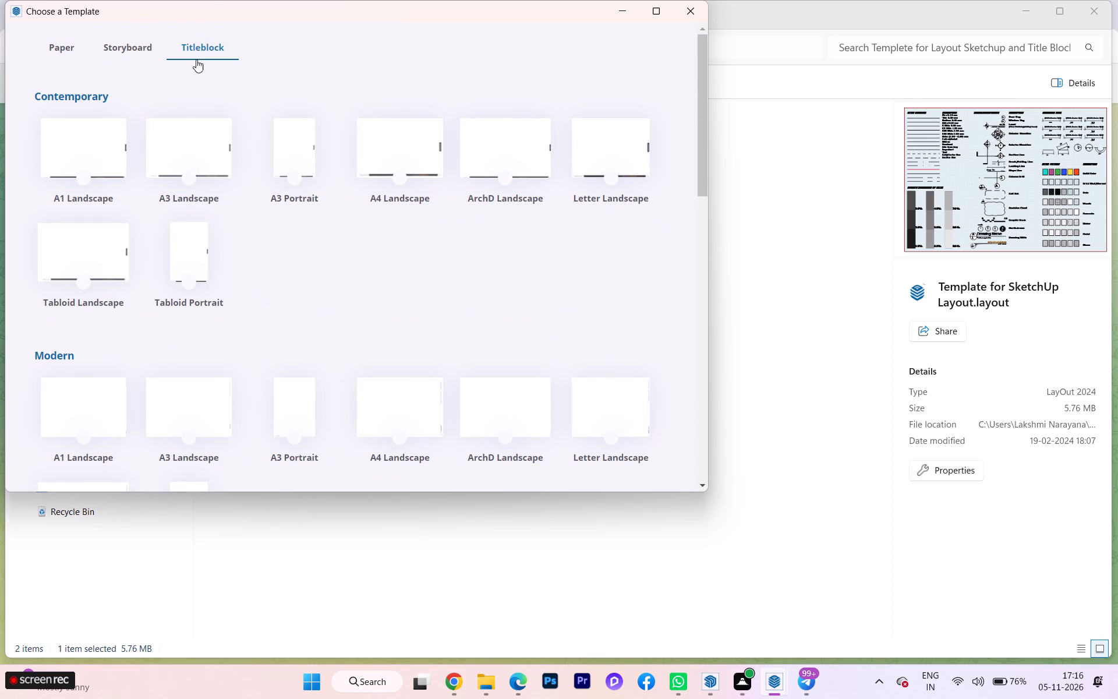
{"action": "scroll", "coordinate": [170, 170], "scroll_direction": "down", "scroll_amount": 11}
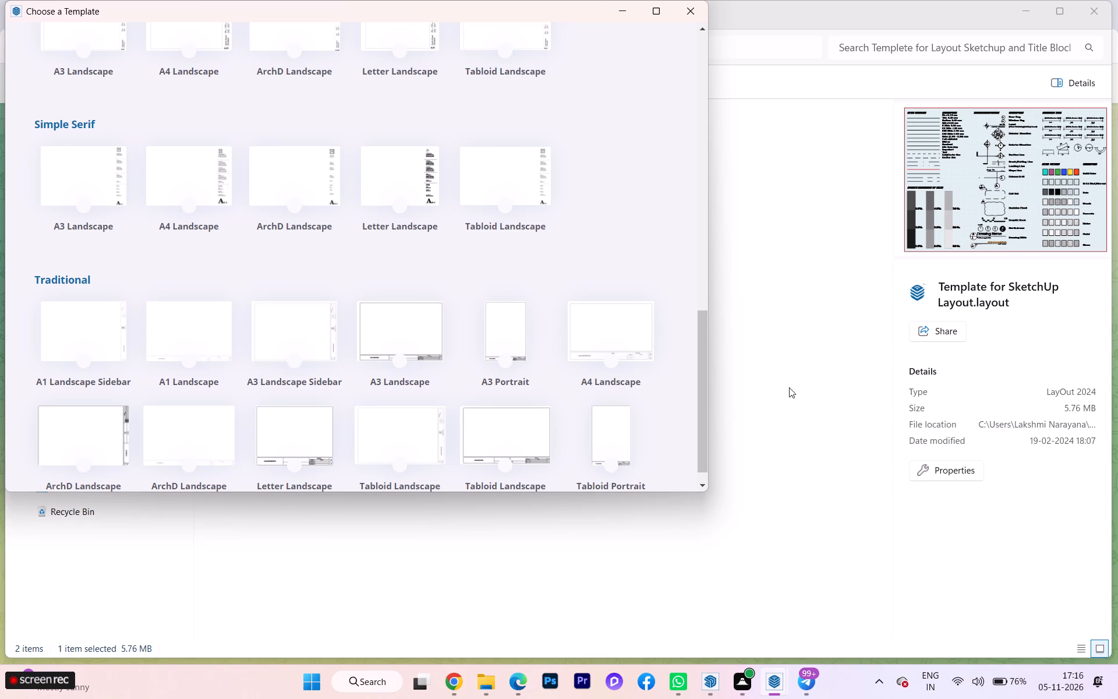
Switch to File Explorer, view the properties of Template for SketchUp Layout.layout and close them.
{"action": "left_click", "coordinate": [961, 475]}
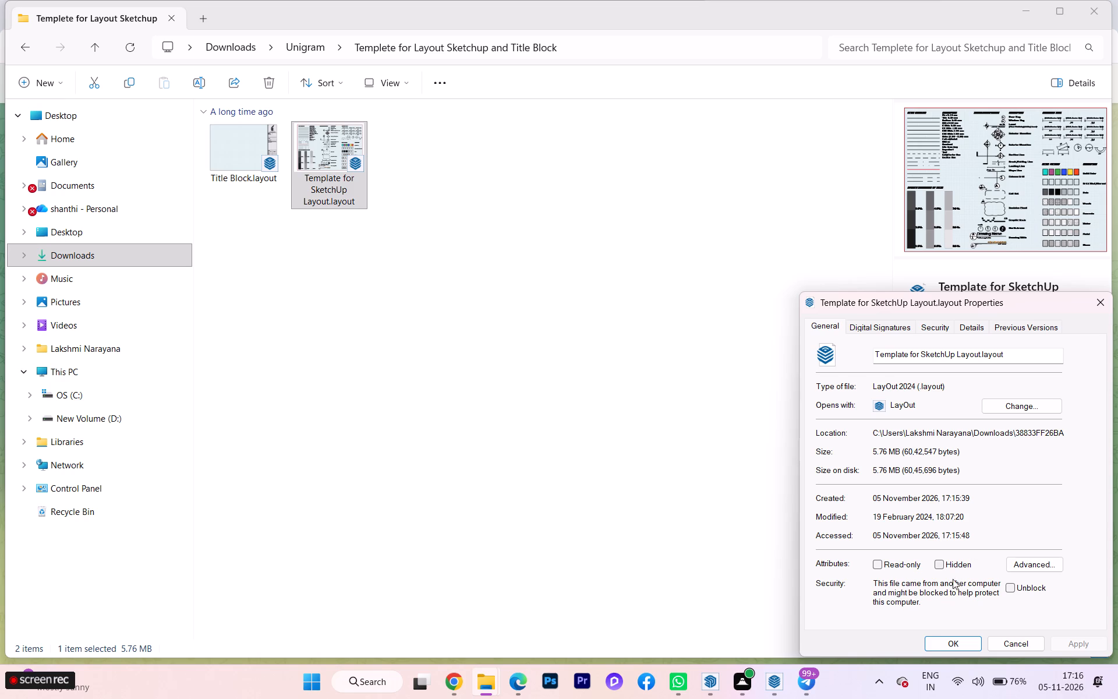
{"action": "left_click", "coordinate": [956, 643]}
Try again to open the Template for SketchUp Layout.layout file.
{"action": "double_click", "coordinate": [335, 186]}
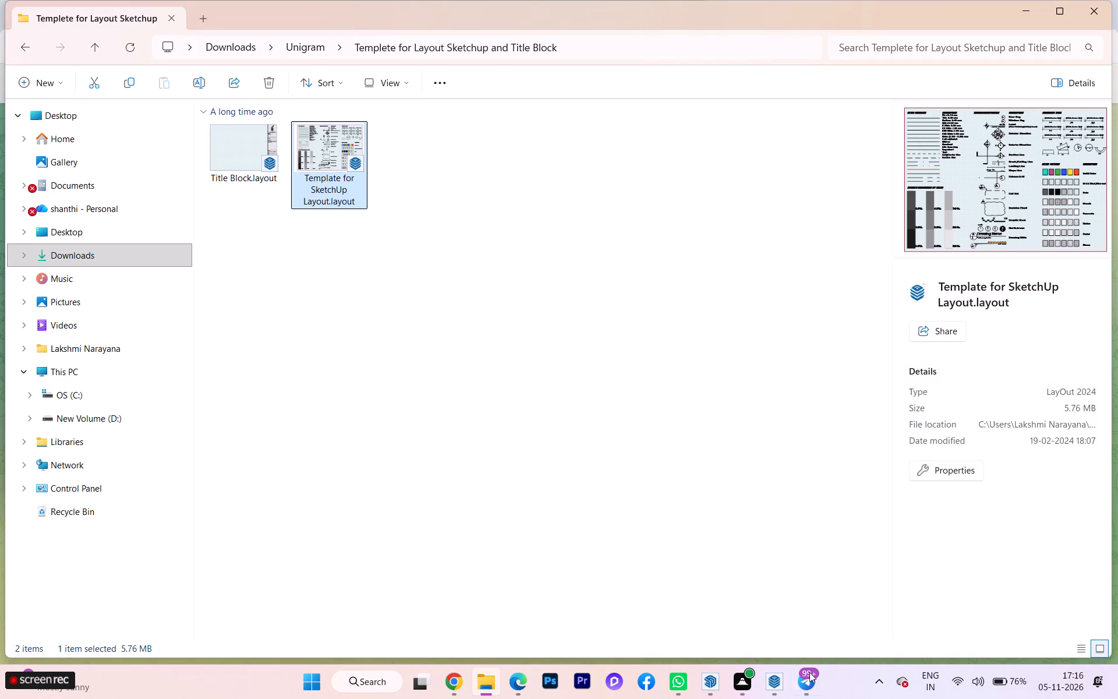
Switch back to LayOut and review the Titleblock templates from the Traditional group back up to the Contemporary group.
{"action": "left_click", "coordinate": [745, 636]}
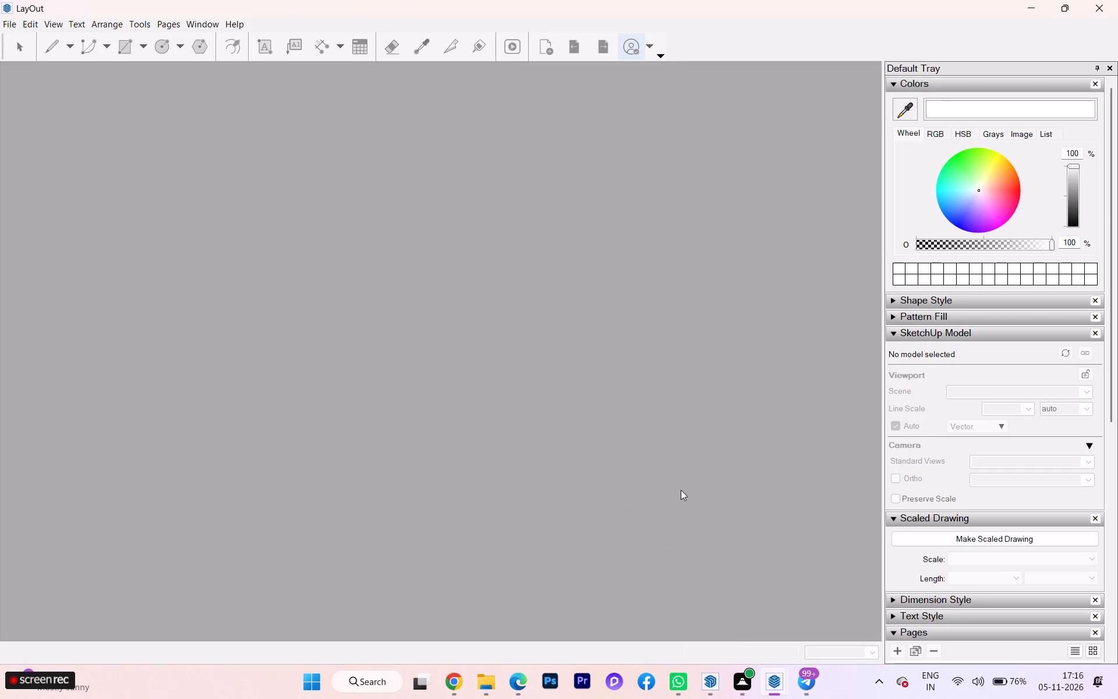
{"action": "left_click", "coordinate": [820, 613]}
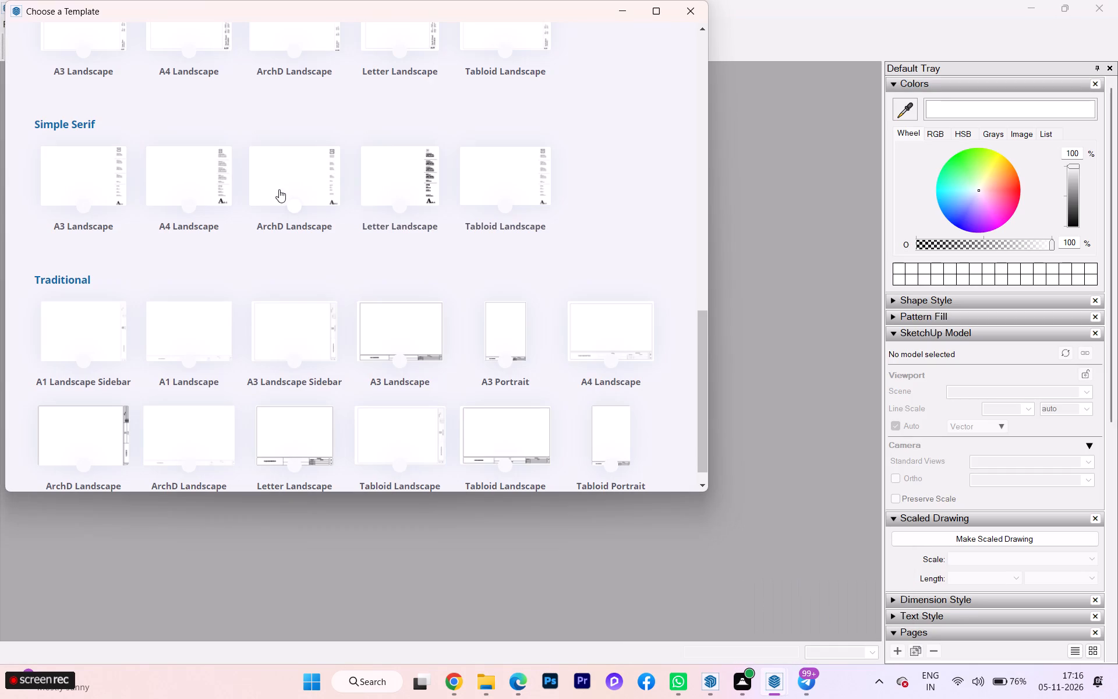
{"action": "scroll", "coordinate": [220, 133], "scroll_direction": "down", "scroll_amount": 1}
{"action": "scroll", "coordinate": [220, 133], "scroll_direction": "up", "scroll_amount": 1}
{"action": "scroll", "coordinate": [220, 133], "scroll_direction": "down", "scroll_amount": 2}
{"action": "scroll", "coordinate": [220, 133], "scroll_direction": "up", "scroll_amount": 1}
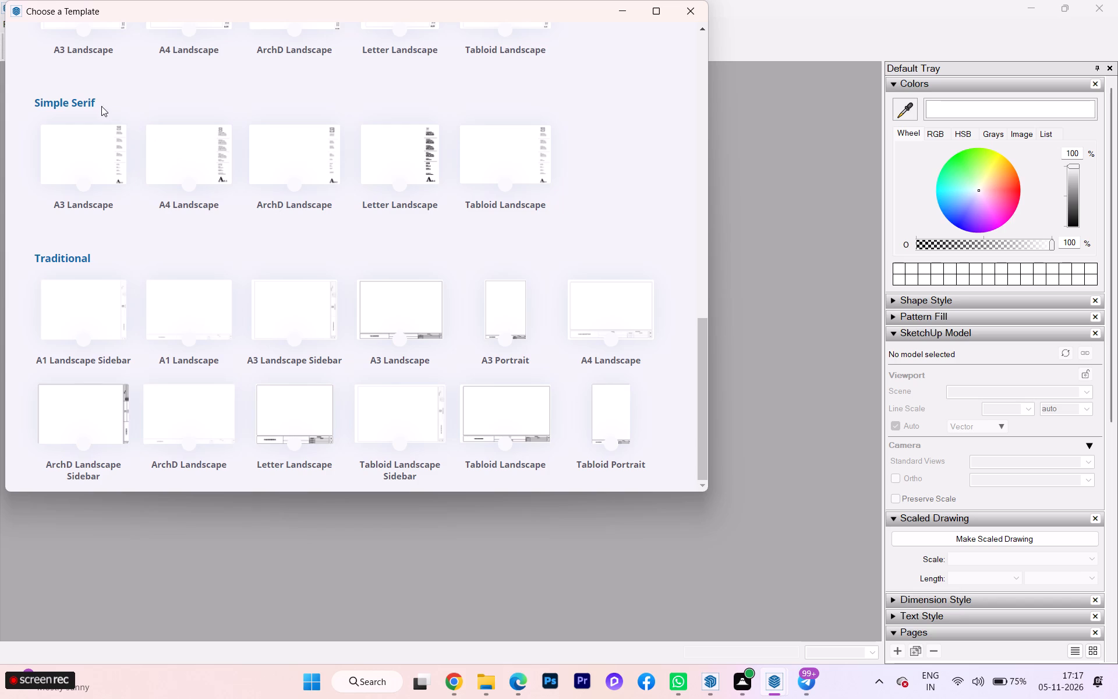
{"action": "scroll", "coordinate": [437, 114], "scroll_direction": "up", "scroll_amount": 3}
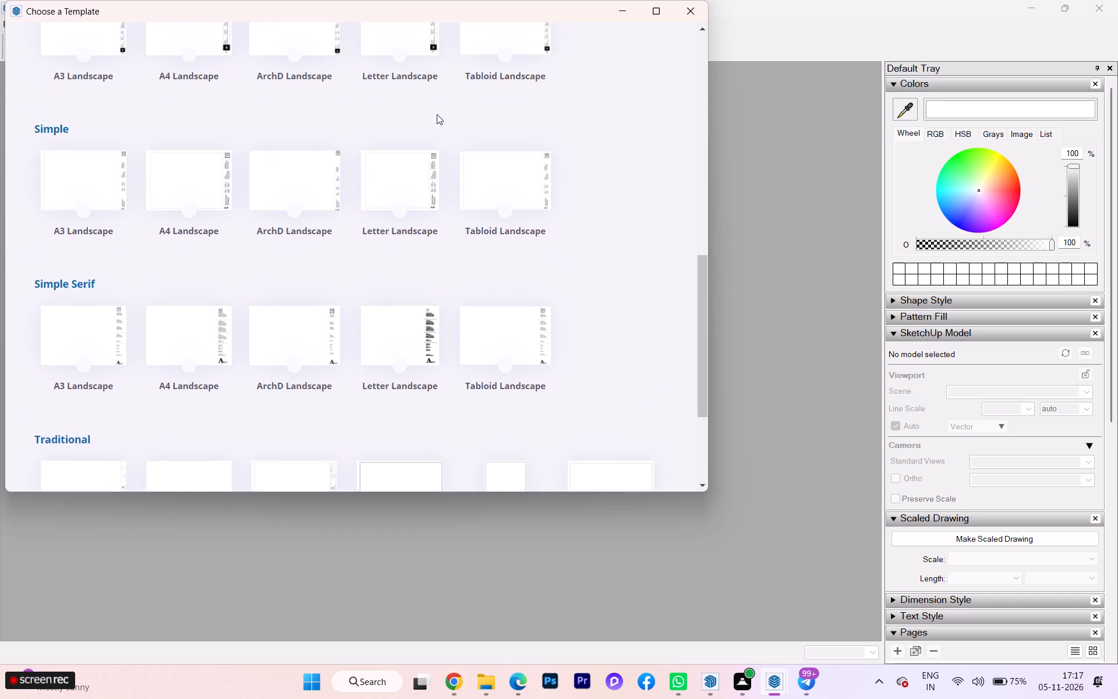
{"action": "scroll", "coordinate": [437, 114], "scroll_direction": "up", "scroll_amount": 3}
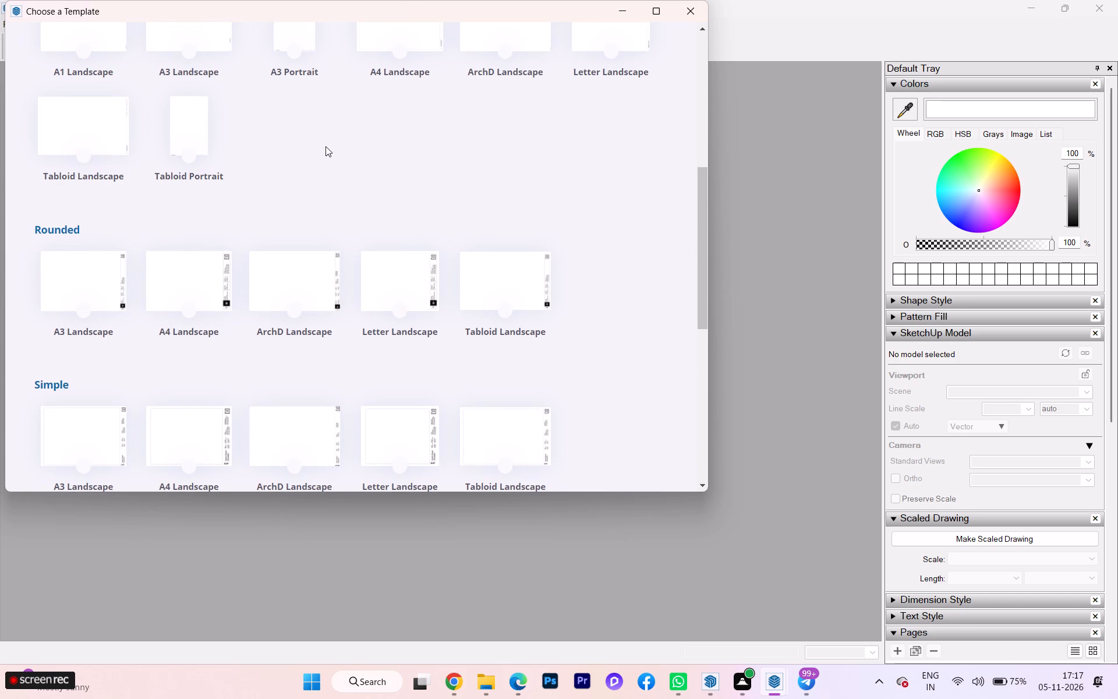
{"action": "scroll", "coordinate": [309, 60], "scroll_direction": "up", "scroll_amount": 14}
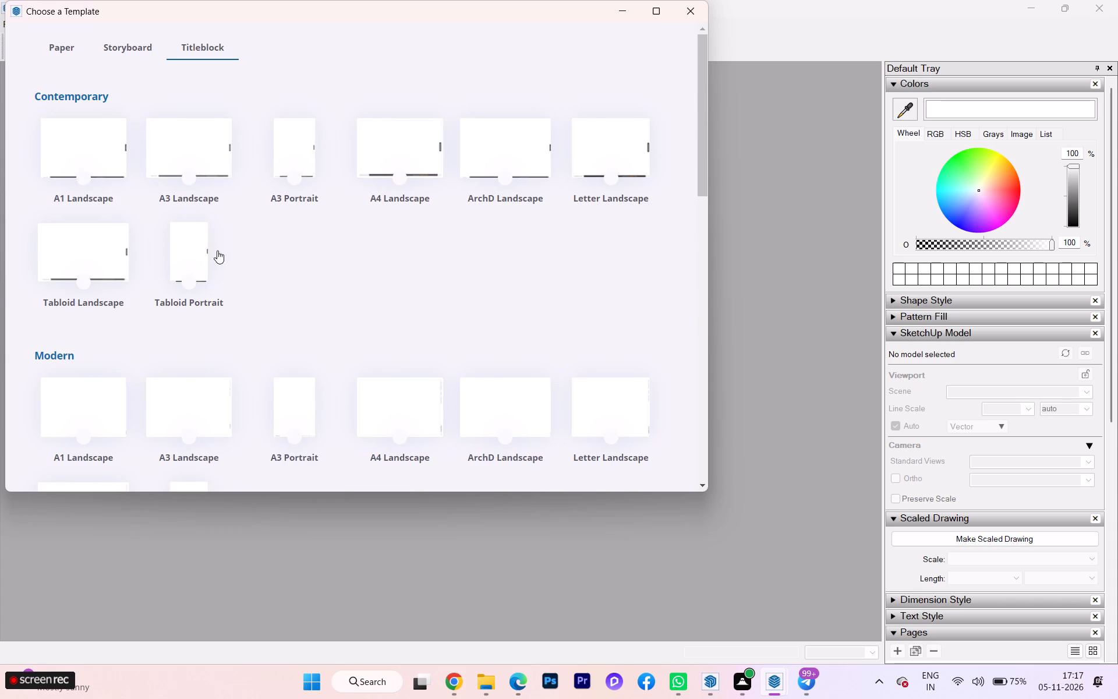
{"action": "scroll", "coordinate": [85, 182], "scroll_direction": "up", "scroll_amount": 1}
{"action": "scroll", "coordinate": [86, 181], "scroll_direction": "down", "scroll_amount": 1}
{"action": "scroll", "coordinate": [86, 181], "scroll_direction": "up", "scroll_amount": 4}
{"action": "scroll", "coordinate": [88, 181], "scroll_direction": "down", "scroll_amount": 4}
{"action": "scroll", "coordinate": [89, 182], "scroll_direction": "up", "scroll_amount": 4}
{"action": "scroll", "coordinate": [92, 185], "scroll_direction": "down", "scroll_amount": 1}
{"action": "scroll", "coordinate": [94, 188], "scroll_direction": "up", "scroll_amount": 2}
{"action": "scroll", "coordinate": [262, 168], "scroll_direction": "up", "scroll_amount": 6}
{"action": "scroll", "coordinate": [296, 110], "scroll_direction": "down", "scroll_amount": 1}
{"action": "scroll", "coordinate": [299, 104], "scroll_direction": "up", "scroll_amount": 1}
{"action": "scroll", "coordinate": [313, 75], "scroll_direction": "down", "scroll_amount": 1}
{"action": "scroll", "coordinate": [319, 58], "scroll_direction": "up", "scroll_amount": 4}
{"action": "scroll", "coordinate": [278, 91], "scroll_direction": "down", "scroll_amount": 1}
{"action": "scroll", "coordinate": [277, 93], "scroll_direction": "up", "scroll_amount": 1}
{"action": "scroll", "coordinate": [263, 108], "scroll_direction": "down", "scroll_amount": 2}
{"action": "scroll", "coordinate": [252, 119], "scroll_direction": "up", "scroll_amount": 2}
{"action": "scroll", "coordinate": [249, 123], "scroll_direction": "down", "scroll_amount": 1}
{"action": "scroll", "coordinate": [248, 123], "scroll_direction": "up", "scroll_amount": 2}
{"action": "scroll", "coordinate": [246, 123], "scroll_direction": "down", "scroll_amount": 1}
{"action": "scroll", "coordinate": [245, 123], "scroll_direction": "up", "scroll_amount": 3}
{"action": "scroll", "coordinate": [242, 125], "scroll_direction": "down", "scroll_amount": 2}
{"action": "scroll", "coordinate": [242, 125], "scroll_direction": "up", "scroll_amount": 2}
Look down through the Titleblock templates to the Simple, Simple Serif and Traditional sheets.
{"action": "scroll", "coordinate": [242, 125], "scroll_direction": "down", "scroll_amount": 1}
{"action": "scroll", "coordinate": [242, 126], "scroll_direction": "up", "scroll_amount": 4}
{"action": "scroll", "coordinate": [242, 128], "scroll_direction": "down", "scroll_amount": 6}
{"action": "scroll", "coordinate": [265, 160], "scroll_direction": "up", "scroll_amount": 3}
{"action": "scroll", "coordinate": [266, 162], "scroll_direction": "down", "scroll_amount": 2}
{"action": "scroll", "coordinate": [267, 165], "scroll_direction": "up", "scroll_amount": 1}
{"action": "scroll", "coordinate": [267, 165], "scroll_direction": "down", "scroll_amount": 5}
{"action": "scroll", "coordinate": [272, 176], "scroll_direction": "up", "scroll_amount": 2}
{"action": "scroll", "coordinate": [272, 176], "scroll_direction": "down", "scroll_amount": 5}
{"action": "scroll", "coordinate": [272, 178], "scroll_direction": "up", "scroll_amount": 2}
{"action": "scroll", "coordinate": [272, 178], "scroll_direction": "down", "scroll_amount": 1}
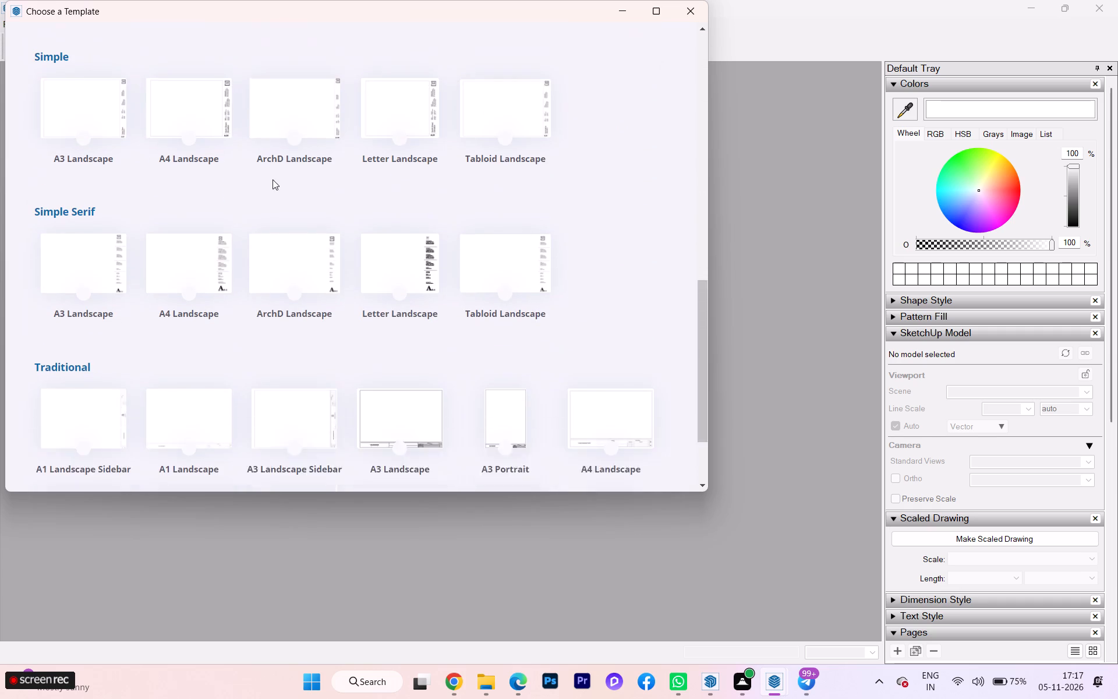
{"action": "scroll", "coordinate": [277, 185], "scroll_direction": "down", "scroll_amount": 5}
{"action": "scroll", "coordinate": [283, 193], "scroll_direction": "up", "scroll_amount": 1}
{"action": "scroll", "coordinate": [283, 193], "scroll_direction": "down", "scroll_amount": 4}
{"action": "scroll", "coordinate": [293, 205], "scroll_direction": "up", "scroll_amount": 1}
{"action": "scroll", "coordinate": [294, 207], "scroll_direction": "down", "scroll_amount": 10}
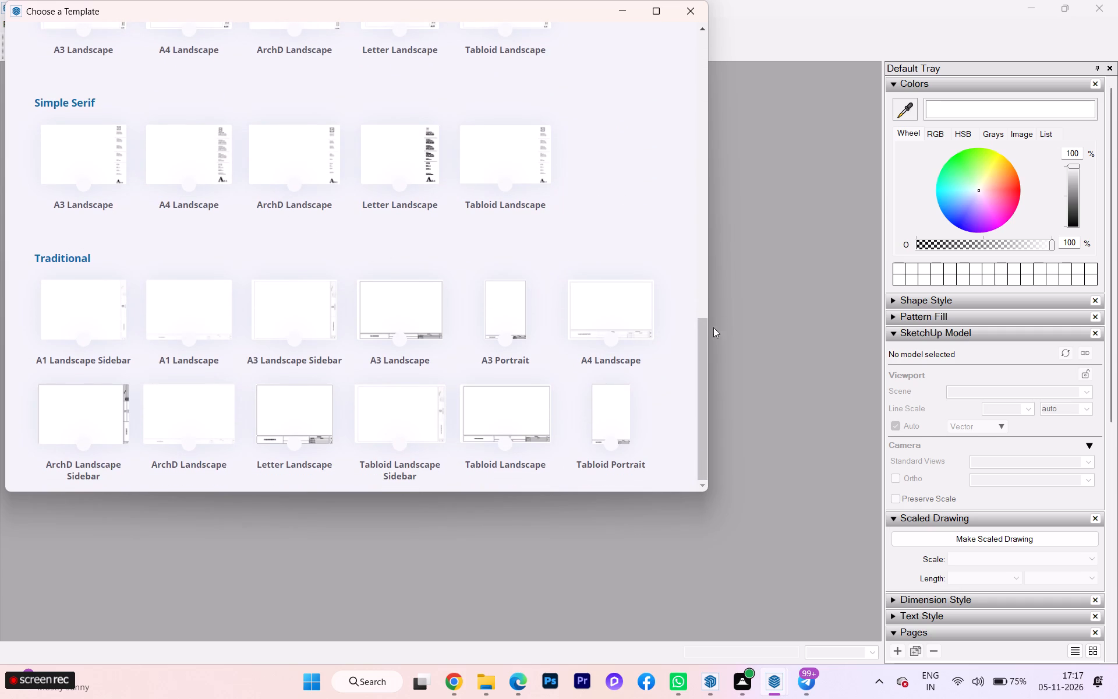
Go through all the Titleblock groups once more, from Contemporary to Traditional and back, comparing their sheet layouts.
{"action": "left_click_drag", "start_coordinate": [700, 330], "coordinate": [666, 0]}
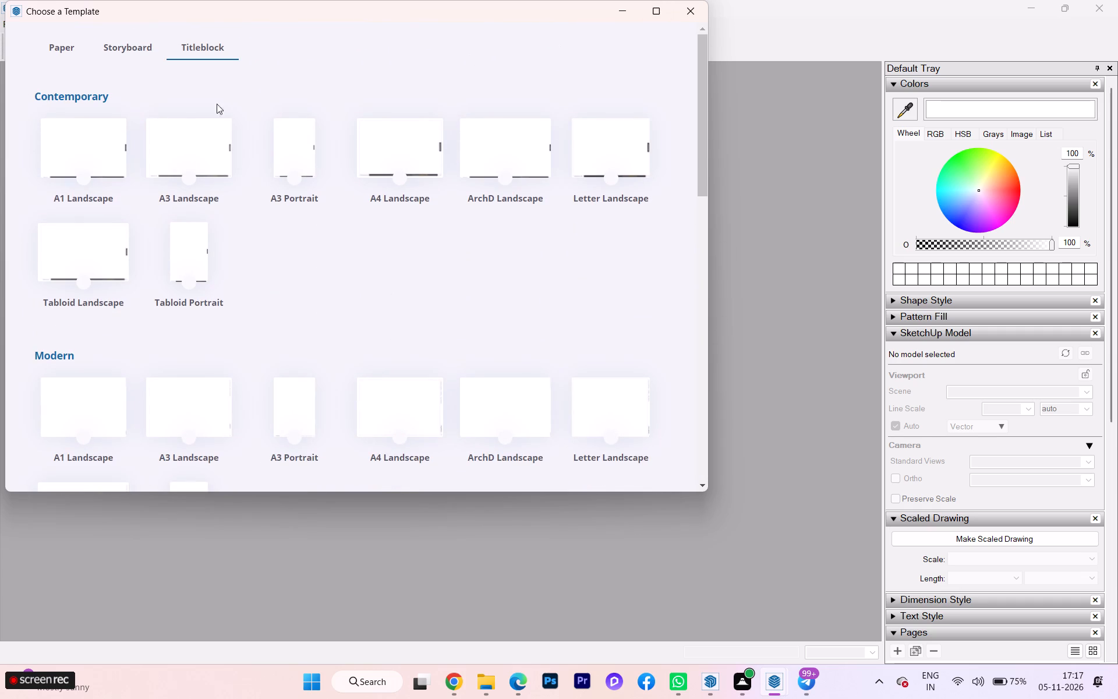
{"action": "scroll", "coordinate": [246, 236], "scroll_direction": "down", "scroll_amount": 9}
{"action": "scroll", "coordinate": [272, 265], "scroll_direction": "up", "scroll_amount": 1}
{"action": "scroll", "coordinate": [272, 265], "scroll_direction": "down", "scroll_amount": 5}
{"action": "scroll", "coordinate": [281, 277], "scroll_direction": "up", "scroll_amount": 4}
{"action": "scroll", "coordinate": [282, 277], "scroll_direction": "down", "scroll_amount": 2}
{"action": "scroll", "coordinate": [282, 277], "scroll_direction": "up", "scroll_amount": 3}
{"action": "scroll", "coordinate": [282, 277], "scroll_direction": "down", "scroll_amount": 1}
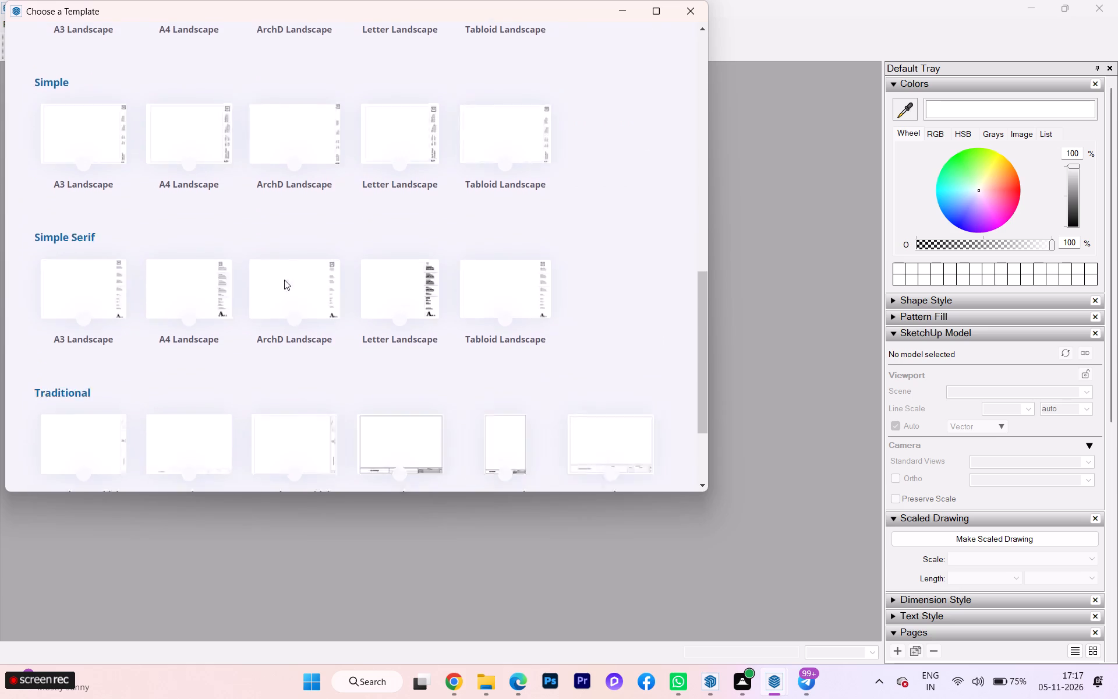
{"action": "scroll", "coordinate": [305, 302], "scroll_direction": "down", "scroll_amount": 1}
{"action": "scroll", "coordinate": [305, 303], "scroll_direction": "up", "scroll_amount": 1}
{"action": "scroll", "coordinate": [305, 303], "scroll_direction": "down", "scroll_amount": 5}
{"action": "scroll", "coordinate": [306, 306], "scroll_direction": "up", "scroll_amount": 4}
{"action": "scroll", "coordinate": [306, 306], "scroll_direction": "down", "scroll_amount": 2}
{"action": "scroll", "coordinate": [320, 316], "scroll_direction": "up", "scroll_amount": 1}
{"action": "scroll", "coordinate": [322, 317], "scroll_direction": "down", "scroll_amount": 1}
{"action": "scroll", "coordinate": [323, 317], "scroll_direction": "up", "scroll_amount": 2}
{"action": "scroll", "coordinate": [323, 318], "scroll_direction": "down", "scroll_amount": 1}
{"action": "scroll", "coordinate": [323, 318], "scroll_direction": "up", "scroll_amount": 1}
{"action": "scroll", "coordinate": [323, 319], "scroll_direction": "down", "scroll_amount": 7}
{"action": "scroll", "coordinate": [334, 322], "scroll_direction": "up", "scroll_amount": 1}
{"action": "scroll", "coordinate": [334, 322], "scroll_direction": "down", "scroll_amount": 1}
{"action": "scroll", "coordinate": [334, 322], "scroll_direction": "up", "scroll_amount": 1}
{"action": "scroll", "coordinate": [334, 322], "scroll_direction": "down", "scroll_amount": 3}
{"action": "scroll", "coordinate": [334, 322], "scroll_direction": "up", "scroll_amount": 1}
{"action": "scroll", "coordinate": [456, 335], "scroll_direction": "down", "scroll_amount": 1}
{"action": "scroll", "coordinate": [458, 335], "scroll_direction": "up", "scroll_amount": 2}
{"action": "scroll", "coordinate": [465, 334], "scroll_direction": "down", "scroll_amount": 2}
{"action": "scroll", "coordinate": [473, 333], "scroll_direction": "up", "scroll_amount": 2}
{"action": "scroll", "coordinate": [474, 333], "scroll_direction": "down", "scroll_amount": 2}
{"action": "scroll", "coordinate": [477, 330], "scroll_direction": "up", "scroll_amount": 2}
{"action": "scroll", "coordinate": [479, 330], "scroll_direction": "down", "scroll_amount": 1}
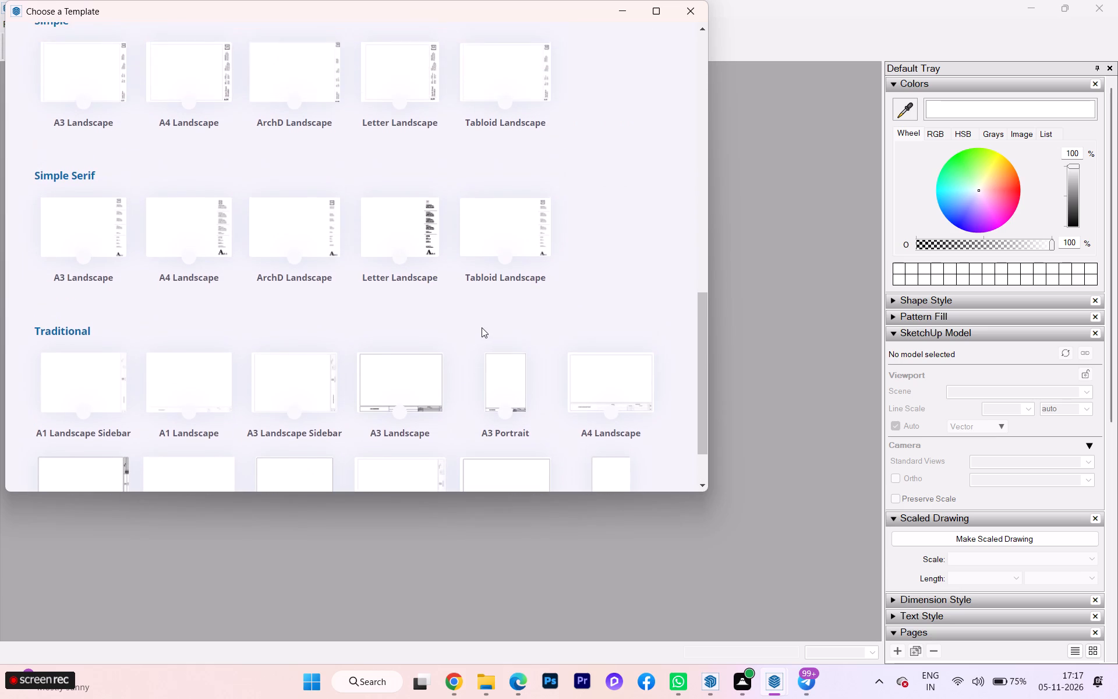
{"action": "scroll", "coordinate": [482, 327], "scroll_direction": "down", "scroll_amount": 8}
{"action": "scroll", "coordinate": [482, 327], "scroll_direction": "up", "scroll_amount": 1}
{"action": "scroll", "coordinate": [482, 327], "scroll_direction": "down", "scroll_amount": 9}
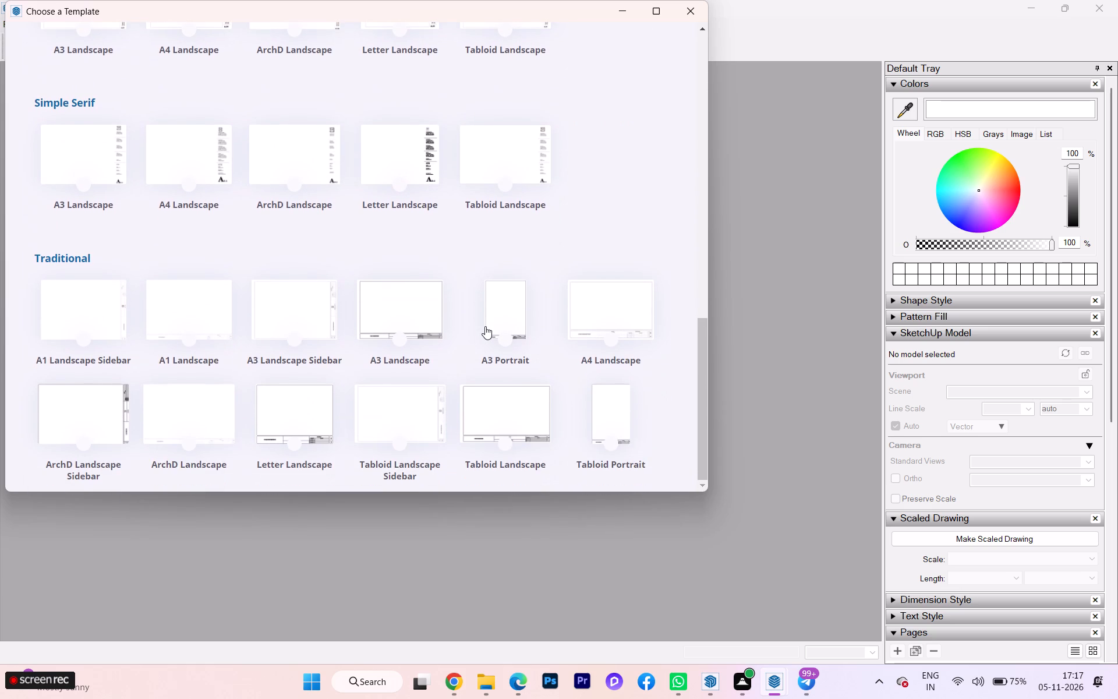
{"action": "scroll", "coordinate": [485, 326], "scroll_direction": "up", "scroll_amount": 16}
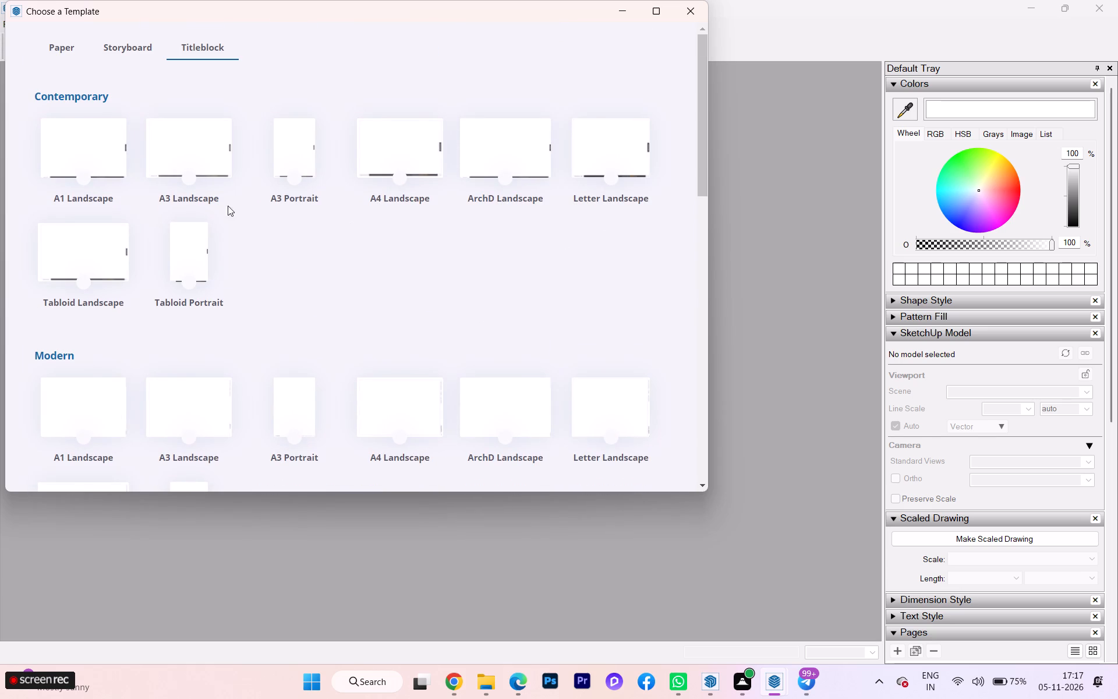
Choose the A3 Landscape template under Graph Paper in the Paper category for the house model document.
{"action": "left_click", "coordinate": [73, 47]}
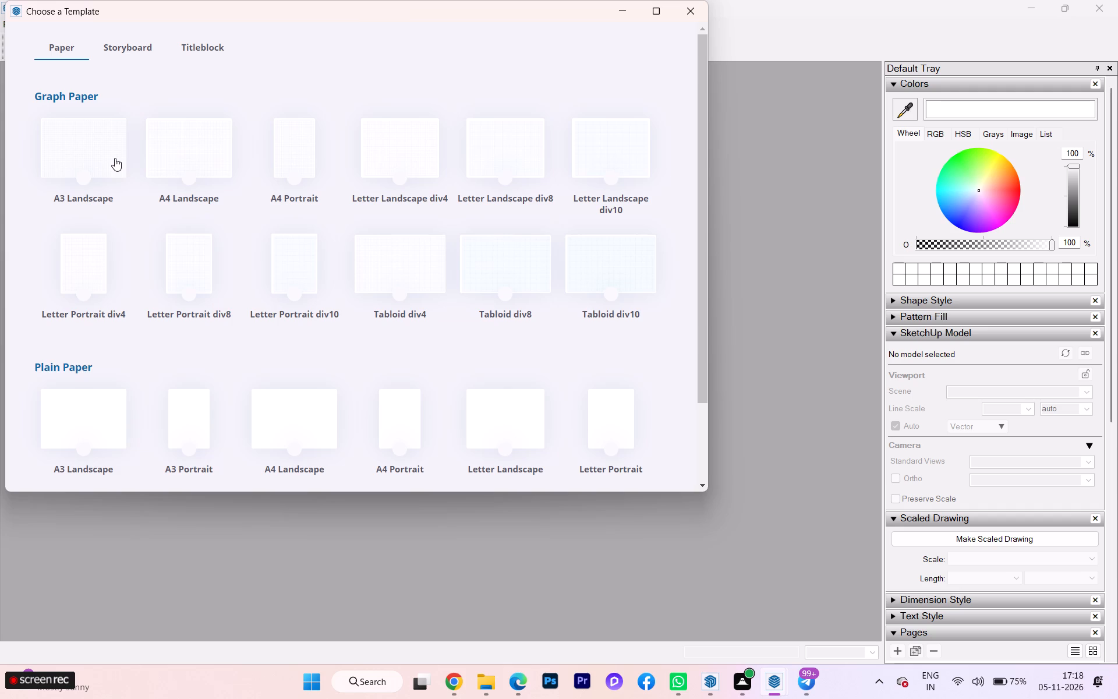
{"action": "left_click", "coordinate": [90, 152]}
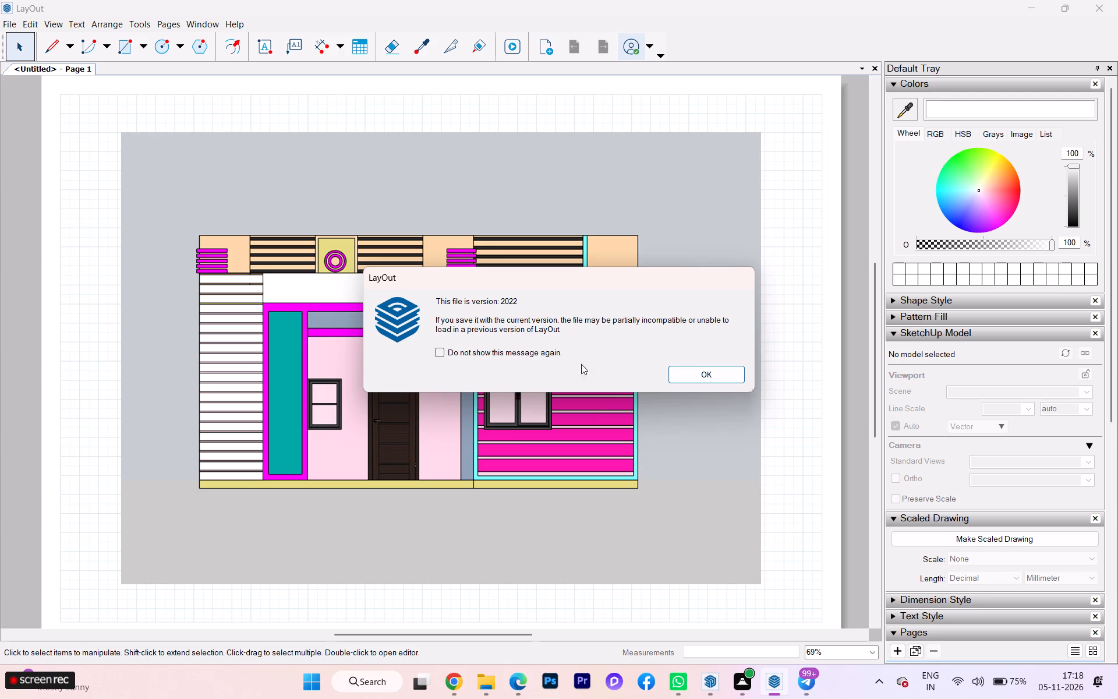
Finish opening Template for SketchUp Layout by accepting the file version notice and closing its Document Setup references.
{"action": "left_click", "coordinate": [717, 371]}
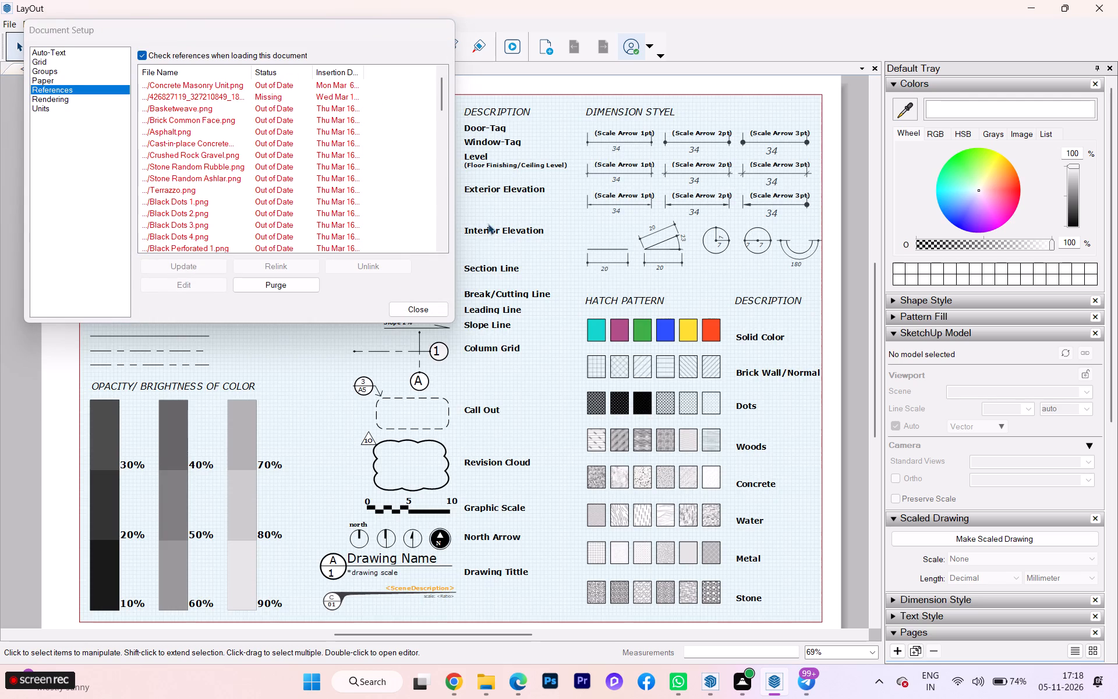
{"action": "left_click", "coordinate": [415, 310]}
Examine the template sheet's line types, annotation symbols, dimension styles and hatch patterns.
{"action": "scroll", "coordinate": [392, 204], "scroll_direction": "down", "scroll_amount": 3}
{"action": "scroll", "coordinate": [402, 211], "scroll_direction": "up", "scroll_amount": 3}
{"action": "scroll", "coordinate": [406, 214], "scroll_direction": "down", "scroll_amount": 1}
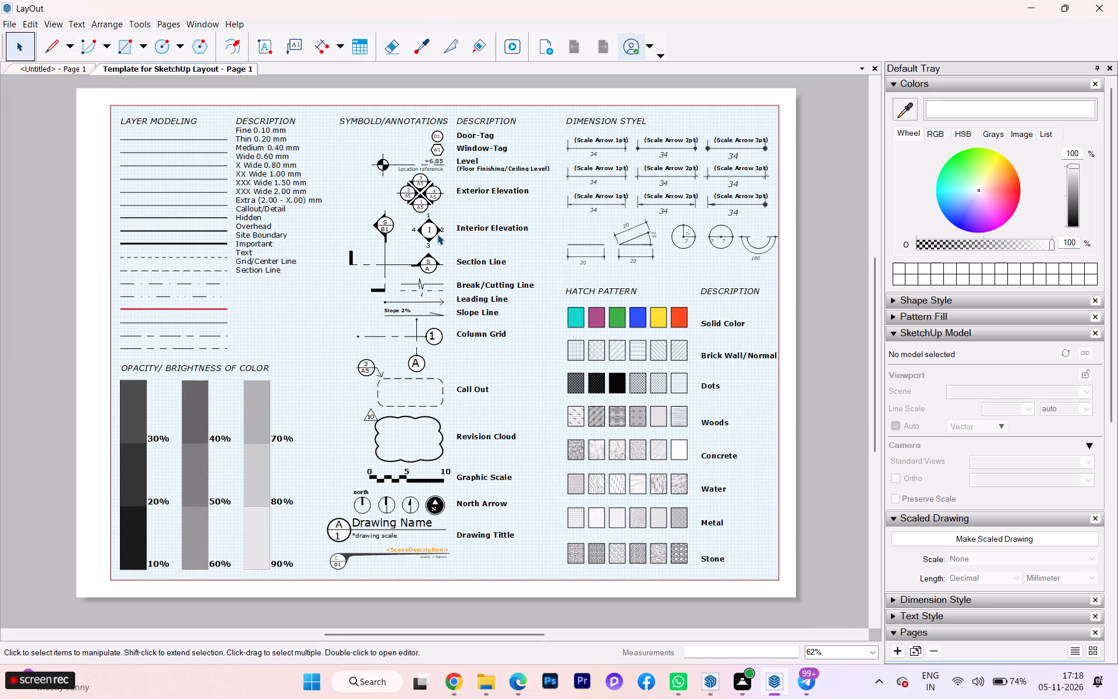
{"action": "scroll", "coordinate": [525, 224], "scroll_direction": "up", "scroll_amount": 1}
{"action": "scroll", "coordinate": [525, 224], "scroll_direction": "down", "scroll_amount": 1}
{"action": "scroll", "coordinate": [525, 224], "scroll_direction": "up", "scroll_amount": 3}
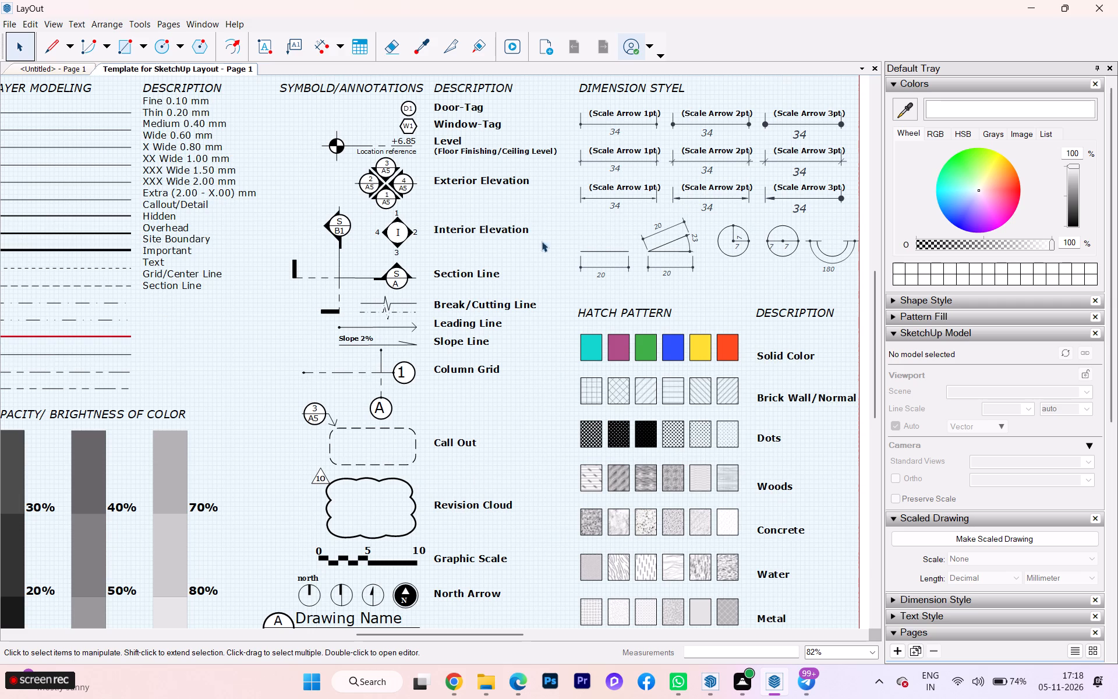
{"action": "scroll", "coordinate": [530, 264], "scroll_direction": "down", "scroll_amount": 2}
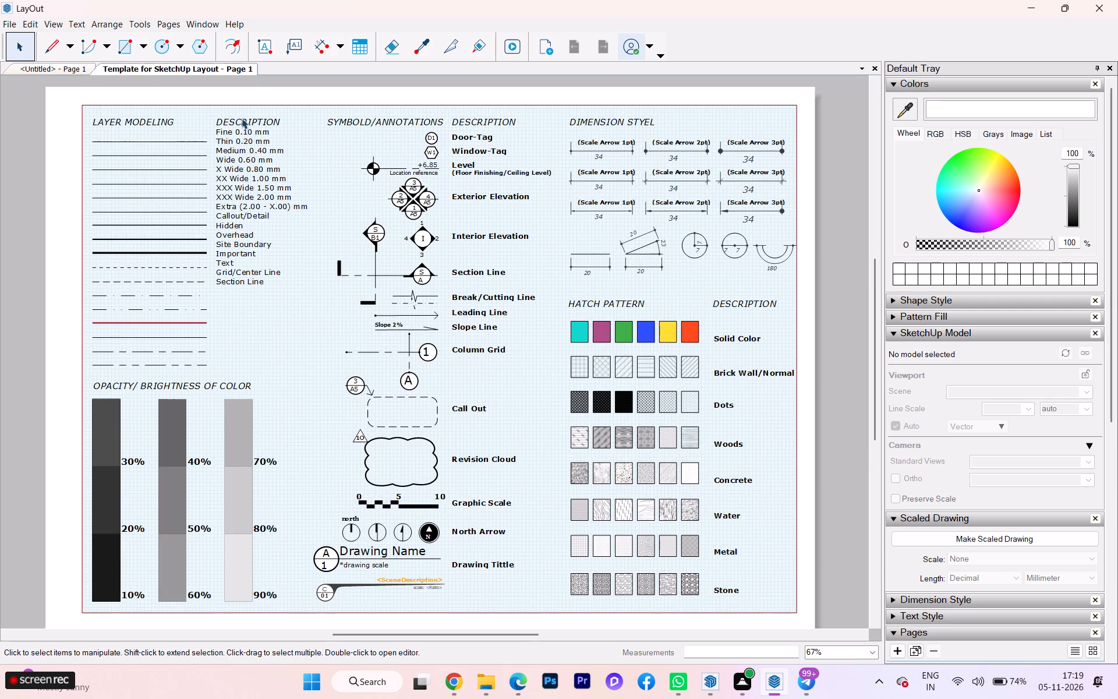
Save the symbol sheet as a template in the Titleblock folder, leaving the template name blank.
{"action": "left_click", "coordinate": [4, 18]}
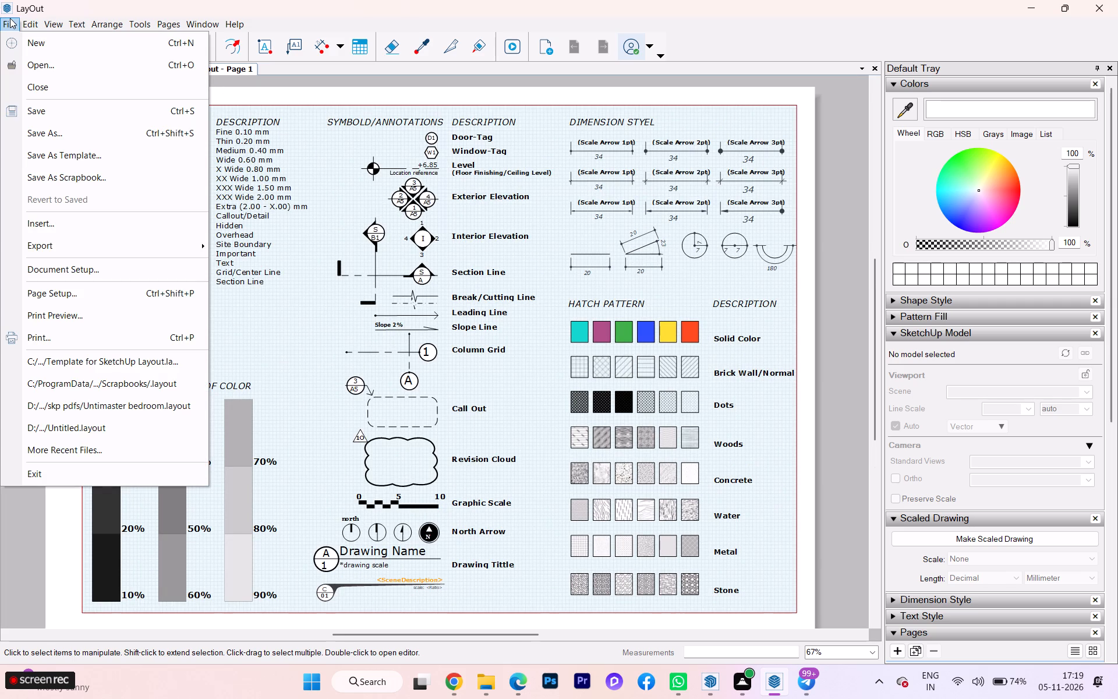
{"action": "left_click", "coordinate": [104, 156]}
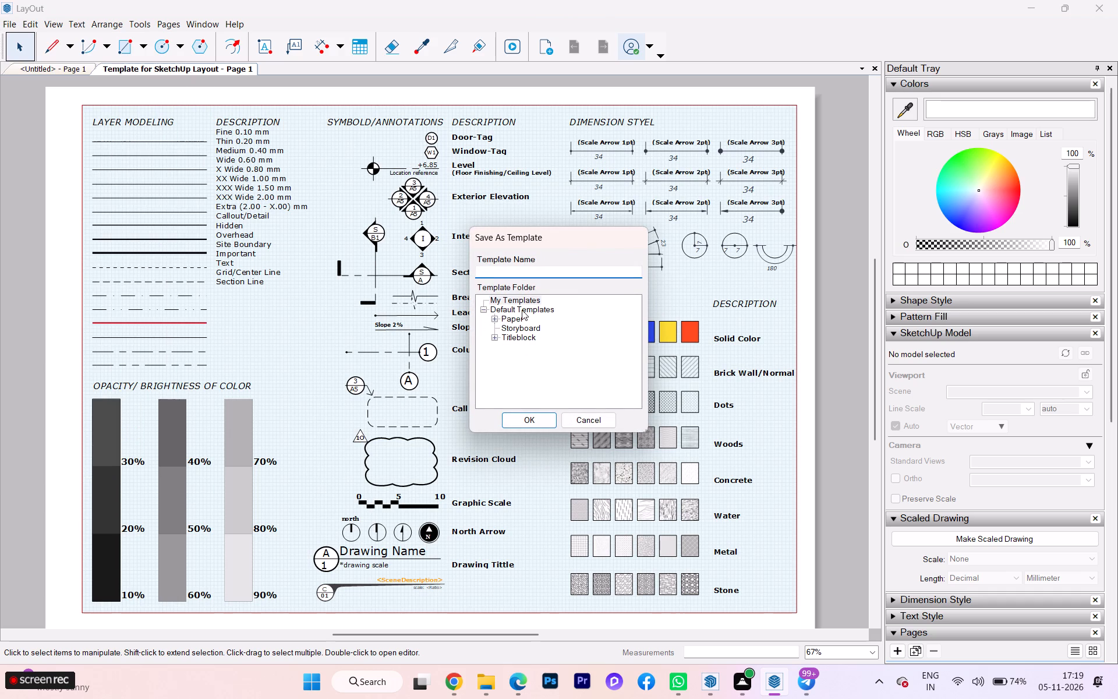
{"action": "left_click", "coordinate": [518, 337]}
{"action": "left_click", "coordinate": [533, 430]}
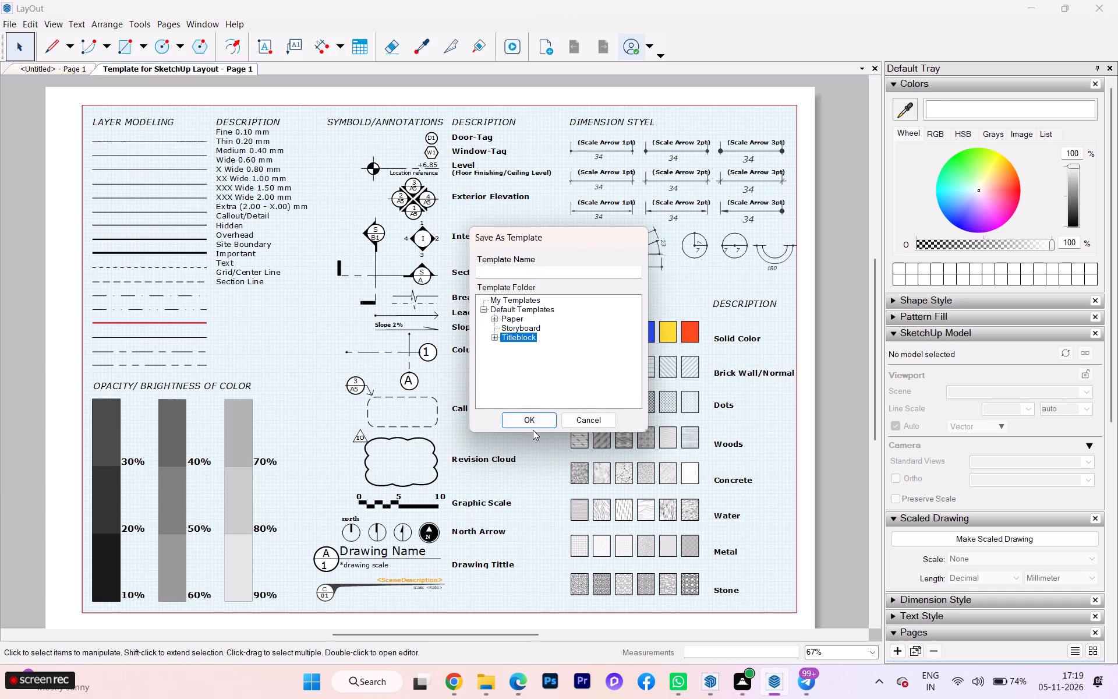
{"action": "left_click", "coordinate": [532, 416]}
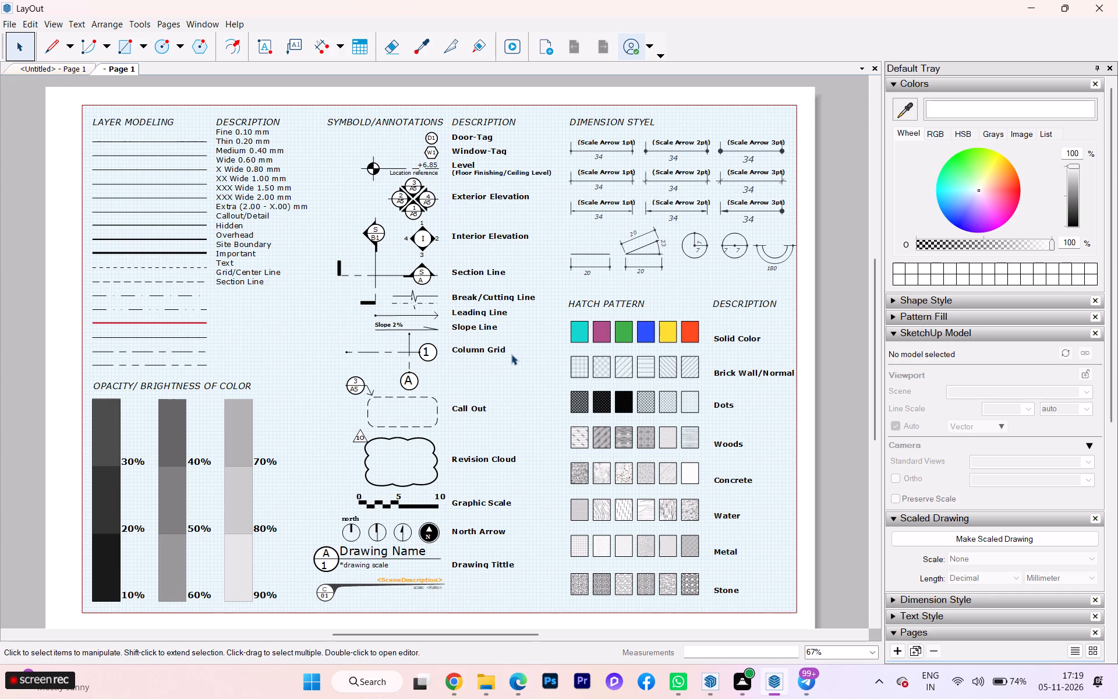
Save the symbol sheet as a template named "layout template".
{"action": "left_click", "coordinate": [7, 24]}
{"action": "left_click", "coordinate": [118, 160]}
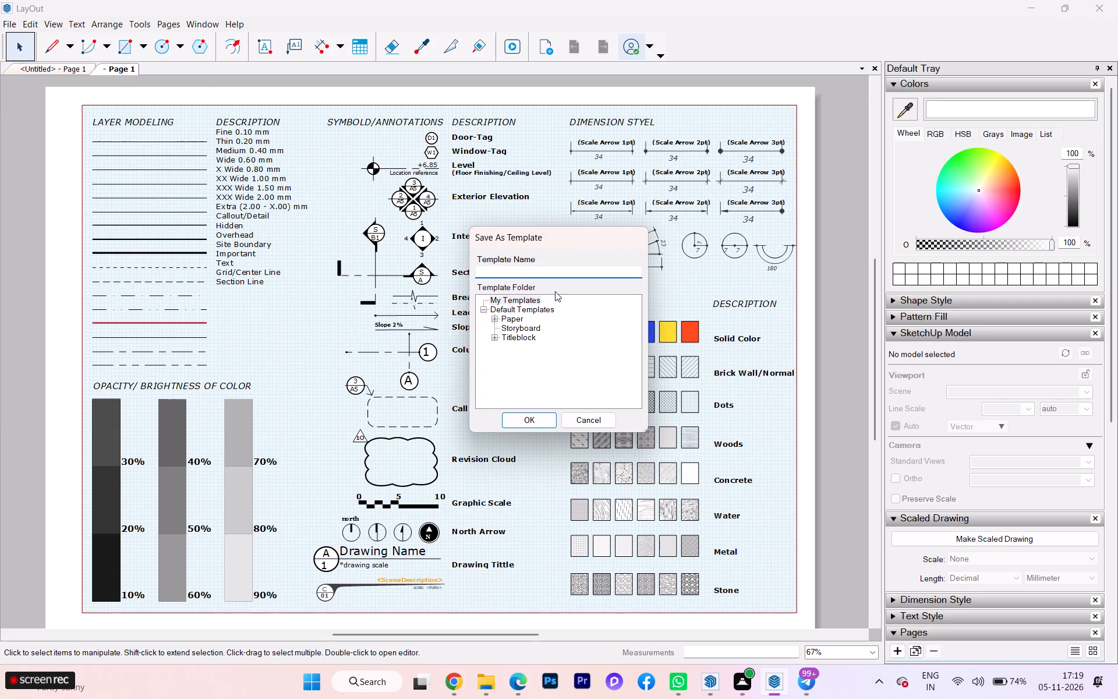
{"action": "type", "text": "layout template"}
{"action": "left_click", "coordinate": [524, 419]}
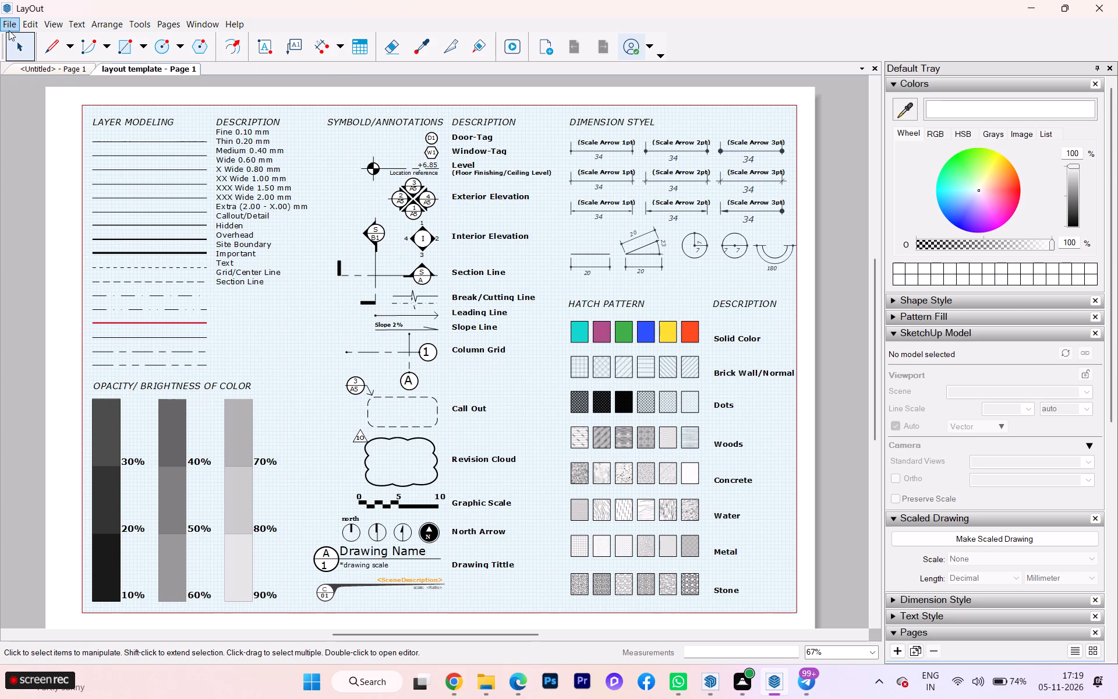
Close the layout template document, leaving the untitled house elevation document open.
{"action": "right_click", "coordinate": [141, 68]}
{"action": "left_click", "coordinate": [181, 82]}
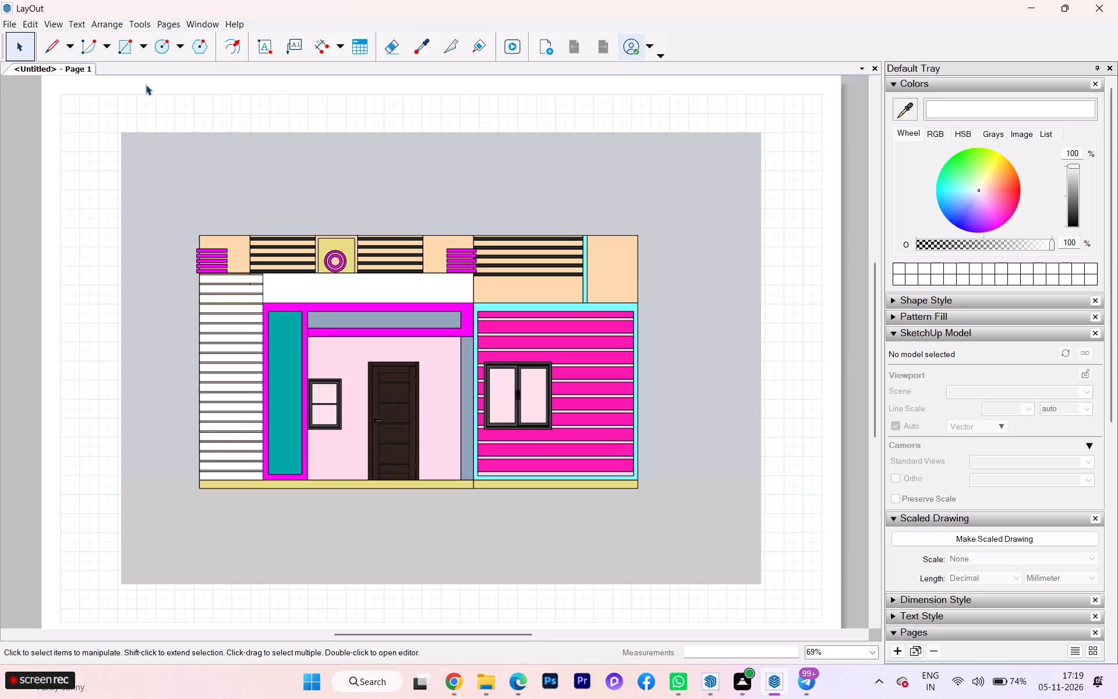
Create a new document from the saved "layout template" among the custom templates, dismissing its file references list.
{"action": "left_click", "coordinate": [3, 25]}
{"action": "left_click", "coordinate": [56, 47]}
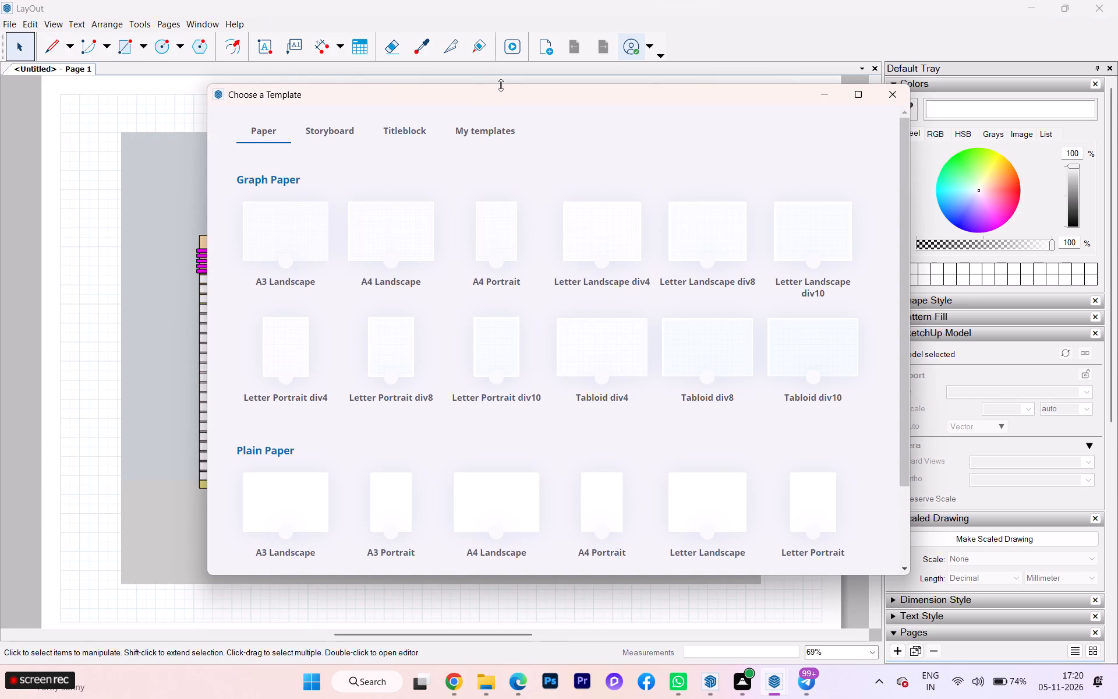
{"action": "left_click", "coordinate": [487, 130]}
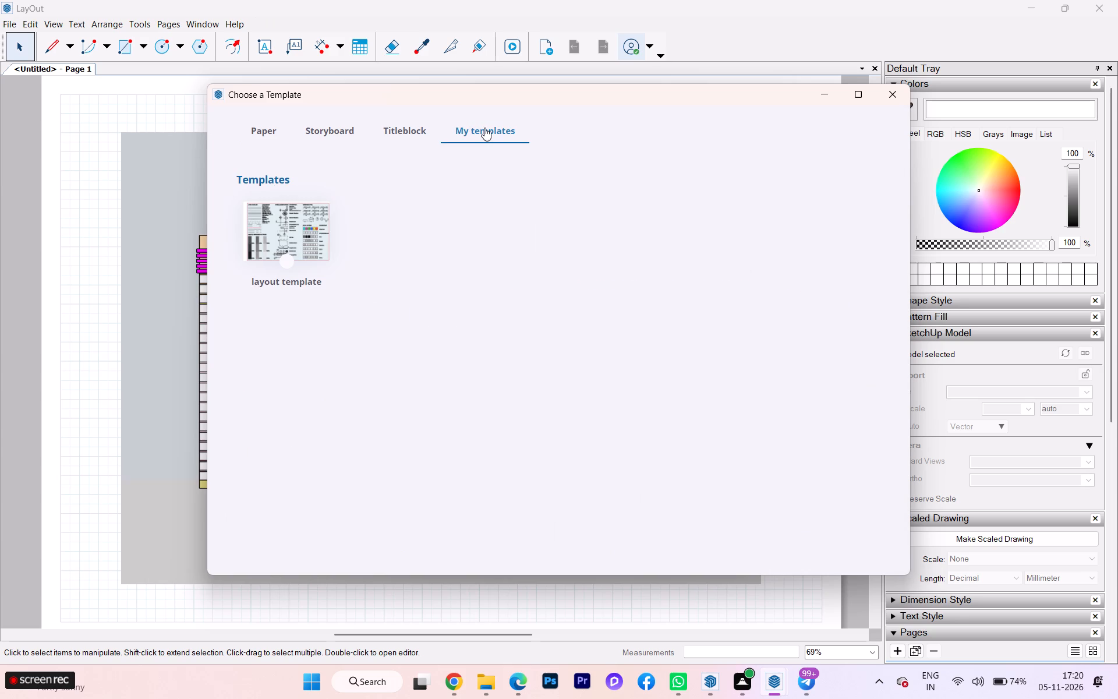
{"action": "left_click", "coordinate": [400, 120]}
{"action": "left_click", "coordinate": [453, 129]}
{"action": "left_click", "coordinate": [323, 121]}
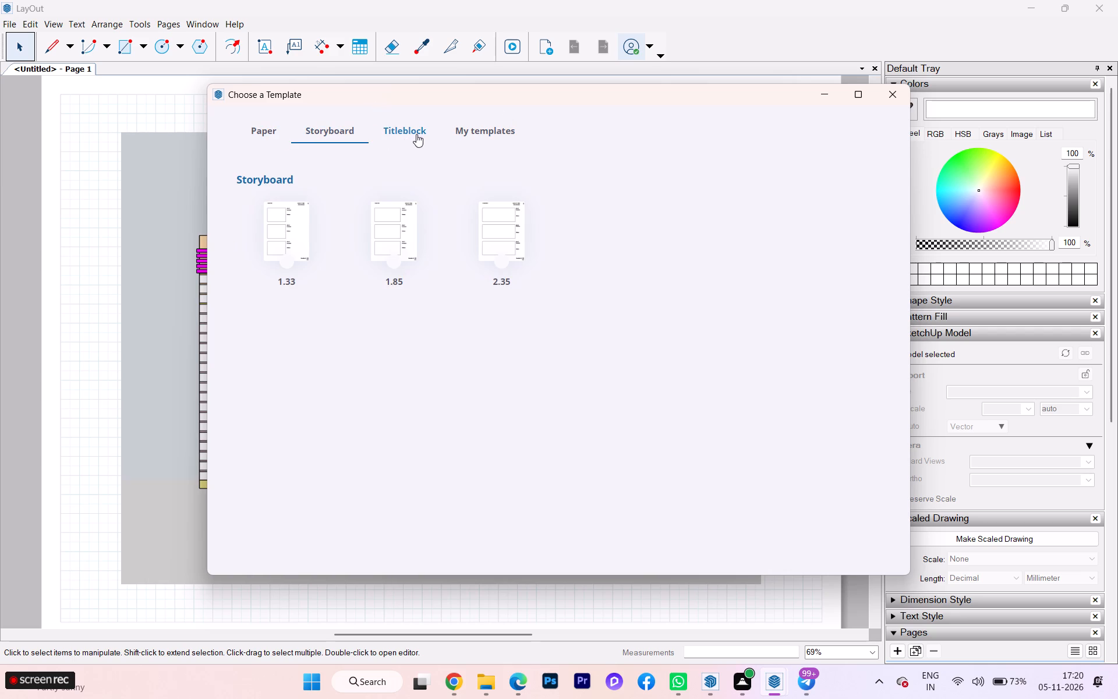
{"action": "left_click", "coordinate": [331, 133]}
{"action": "left_click", "coordinate": [404, 135]}
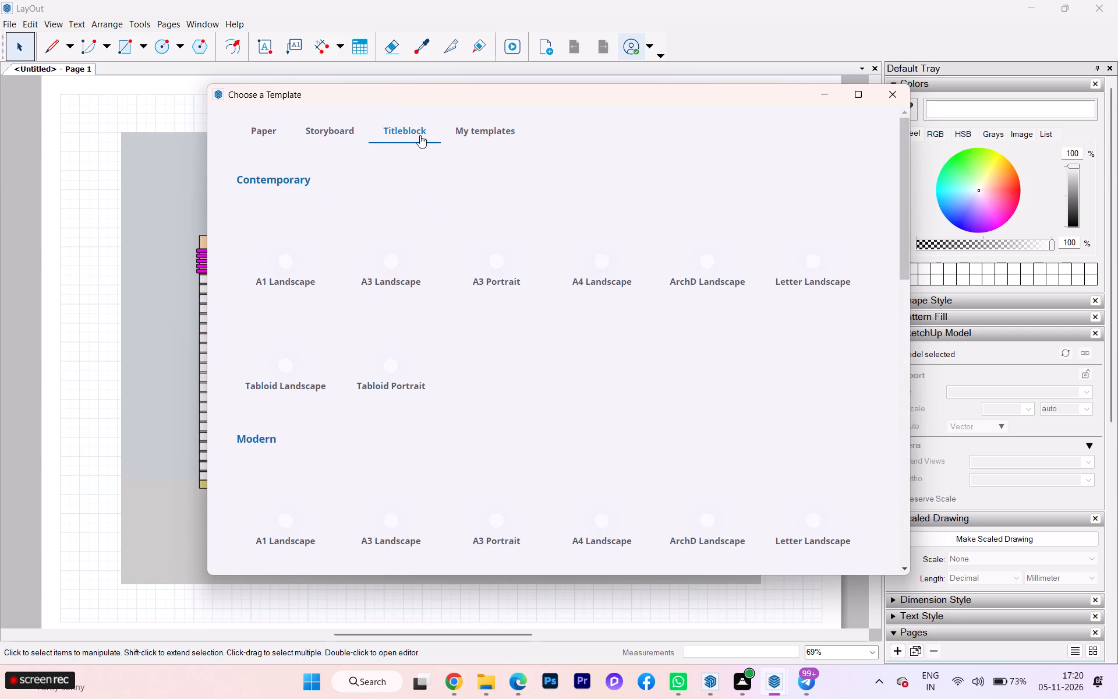
{"action": "left_click", "coordinate": [477, 135]}
{"action": "left_click", "coordinate": [264, 134]}
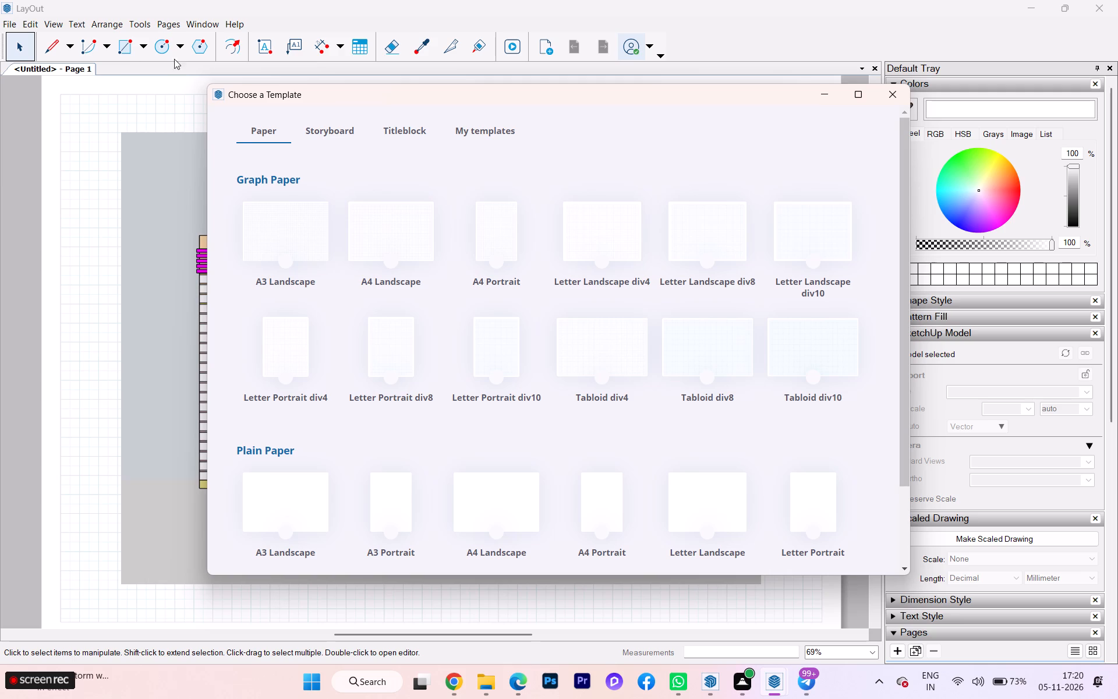
{"action": "left_click", "coordinate": [467, 134]}
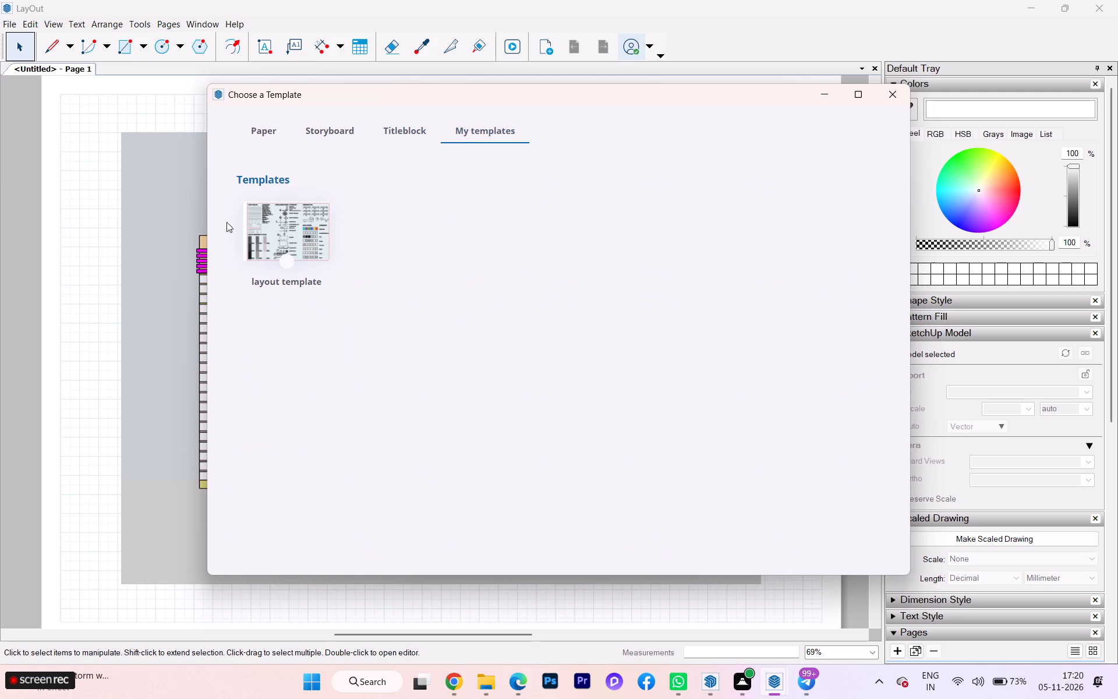
{"action": "left_click", "coordinate": [316, 232]}
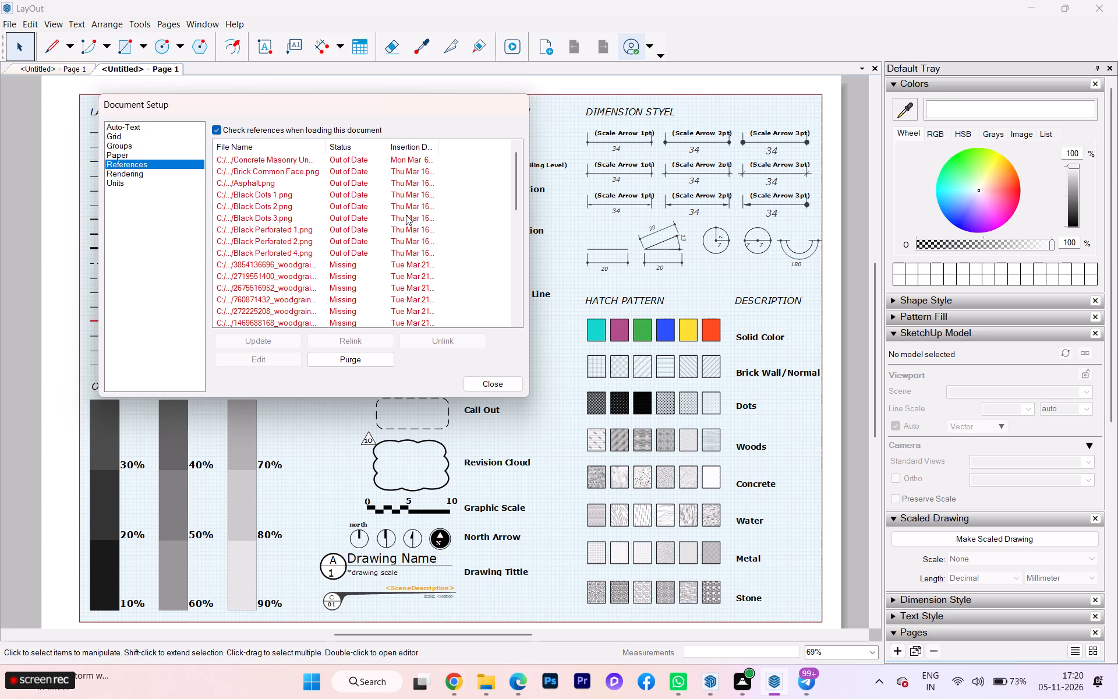
{"action": "left_click", "coordinate": [494, 384]}
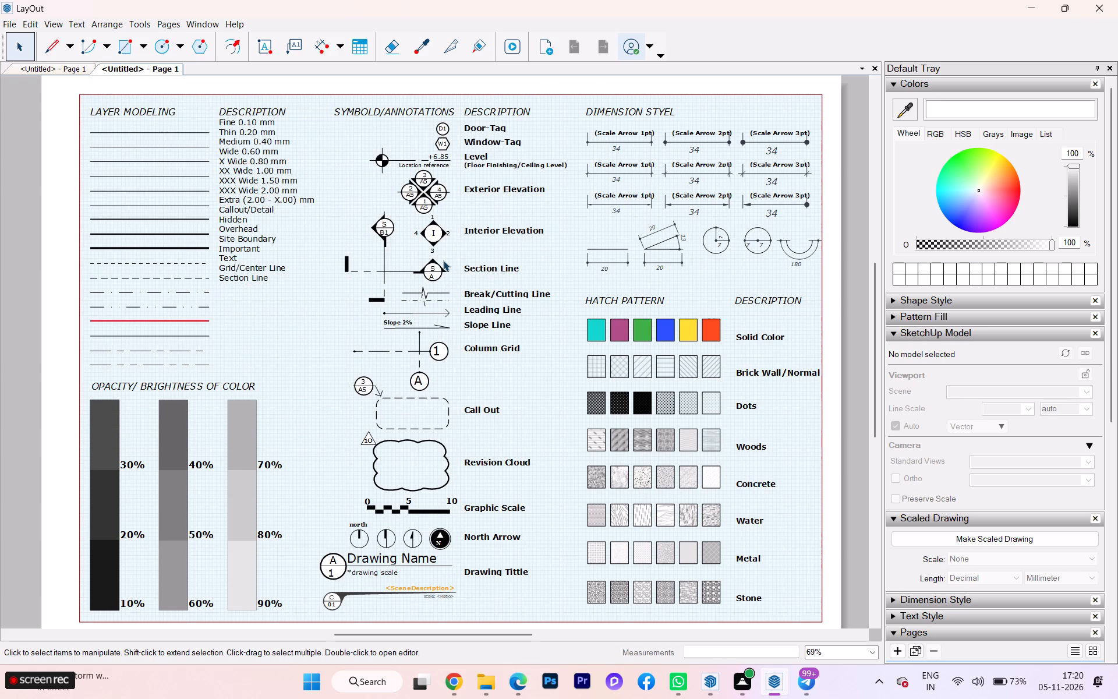
Create another new blank document on plain A3 Landscape paper.
{"action": "left_click", "coordinate": [387, 267]}
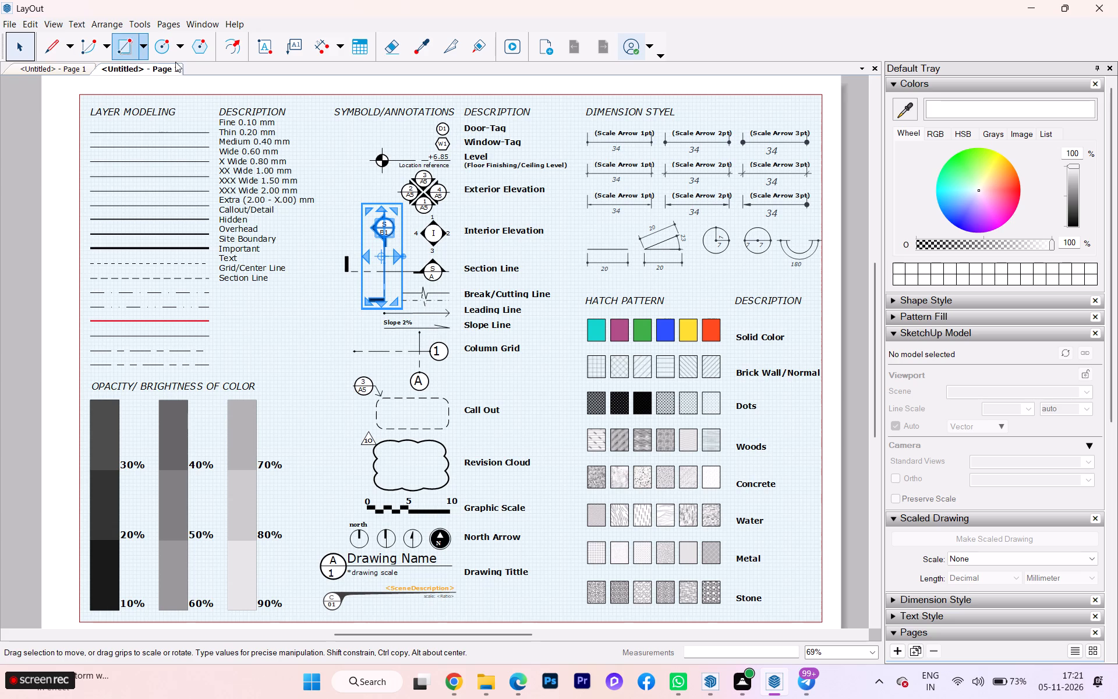
{"action": "left_click", "coordinate": [10, 26]}
{"action": "left_click", "coordinate": [60, 47]}
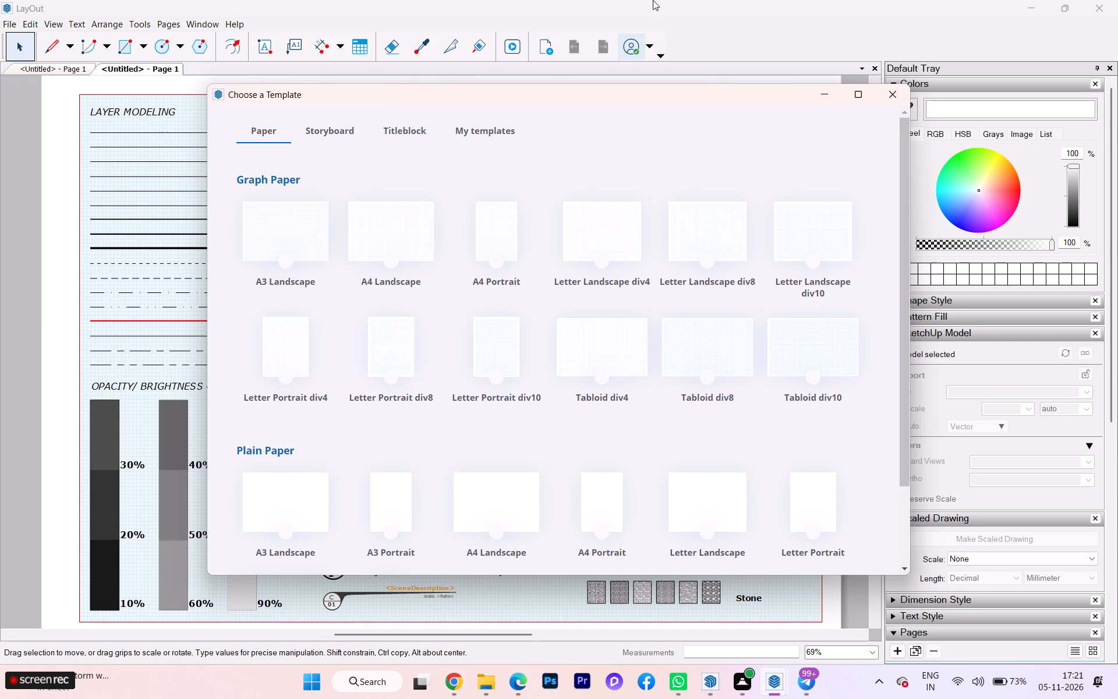
{"action": "left_click", "coordinate": [305, 507]}
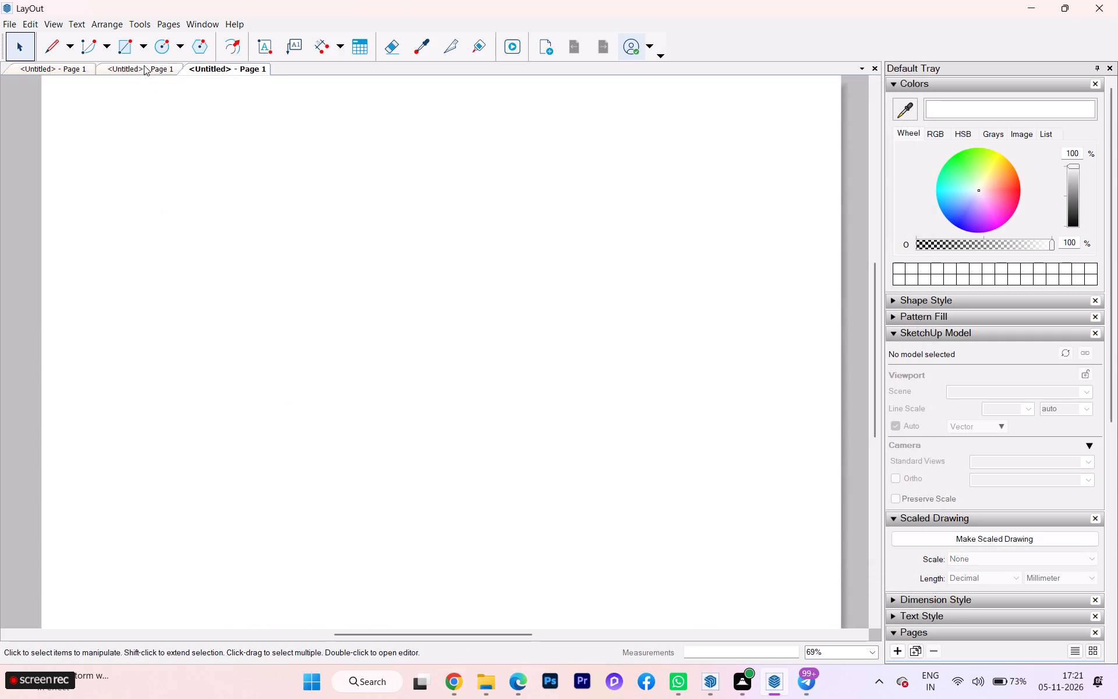
Copy the vertical B1 and horizontal A section line symbols from the template sheet into the blank A3 document.
{"action": "left_click", "coordinate": [140, 69]}
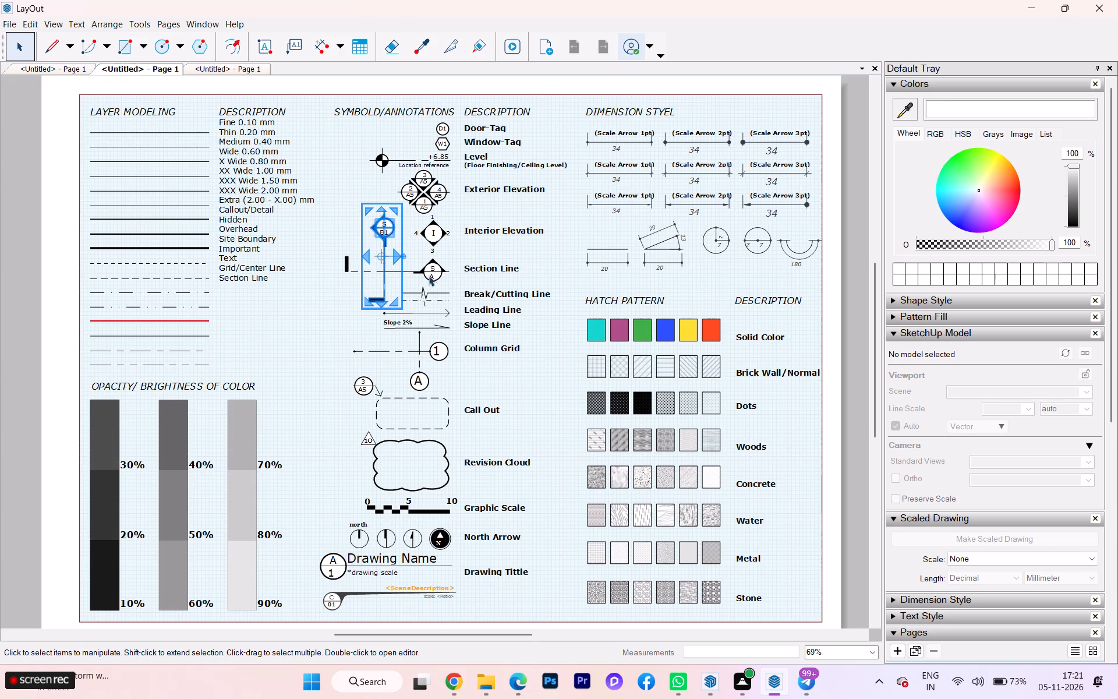
{"action": "left_click", "coordinate": [429, 273]}
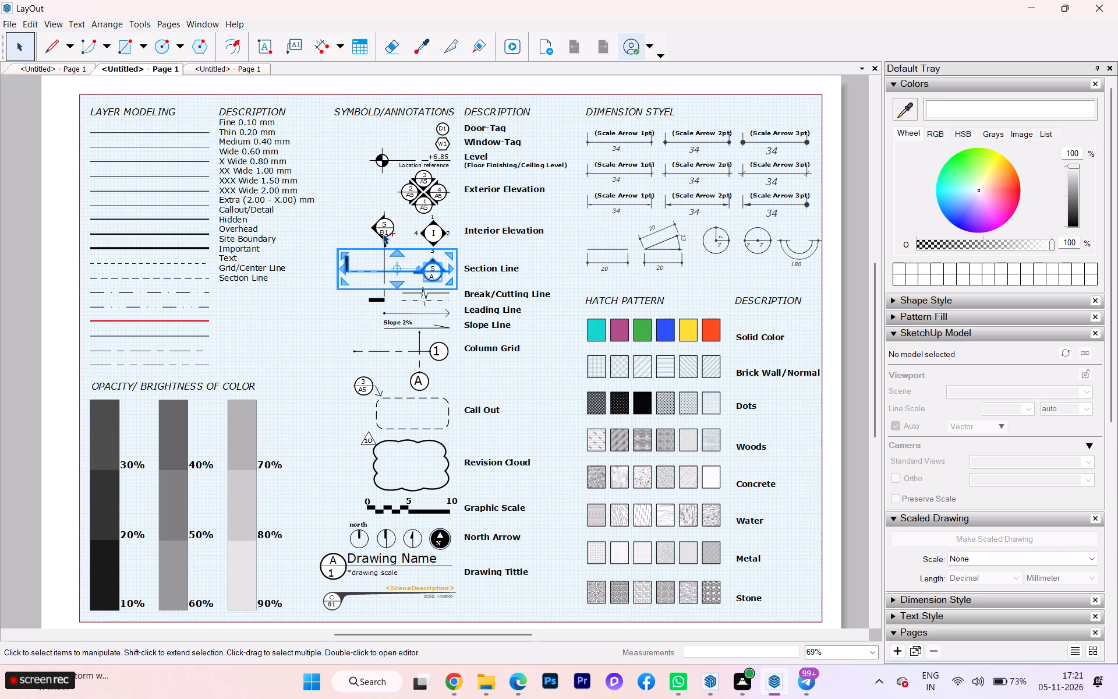
{"action": "left_click", "coordinate": [383, 234], "text": "ctrl"}
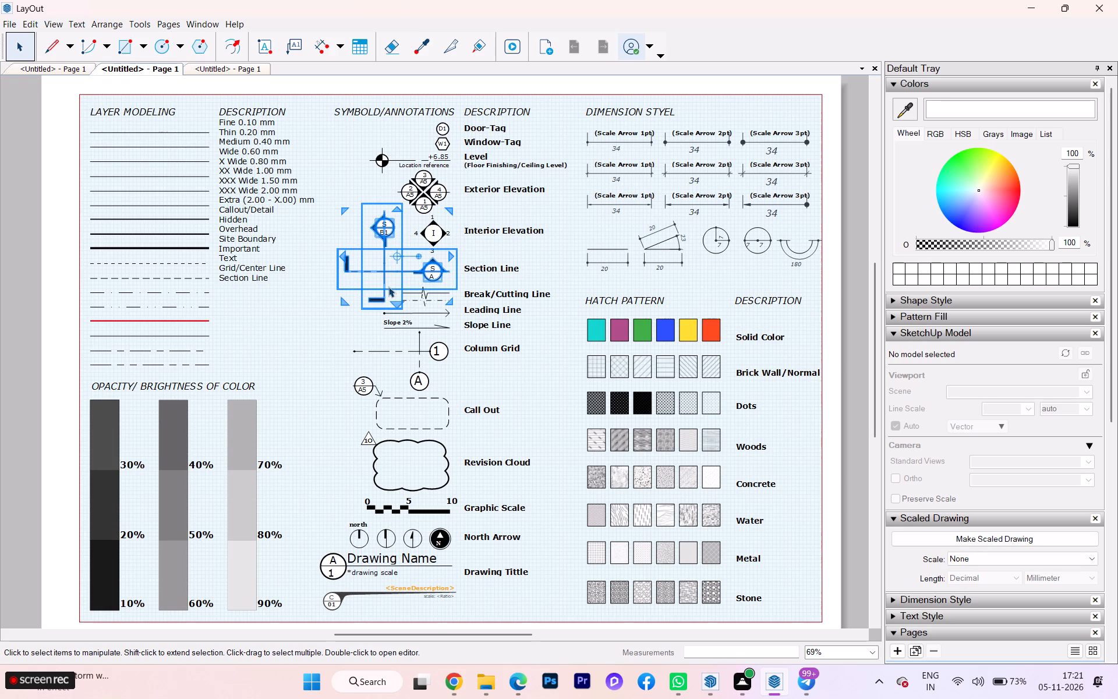
{"action": "key", "text": "m"}
{"action": "left_click", "coordinate": [390, 275]}
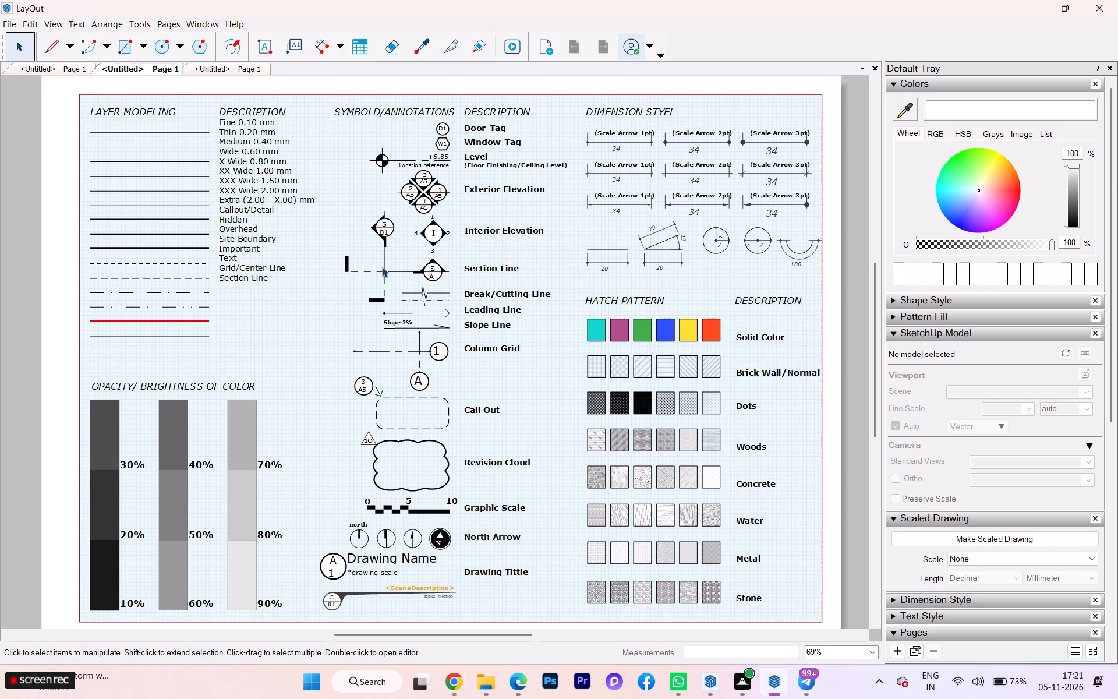
{"action": "left_click", "coordinate": [388, 276]}
{"action": "left_click", "coordinate": [382, 269]}
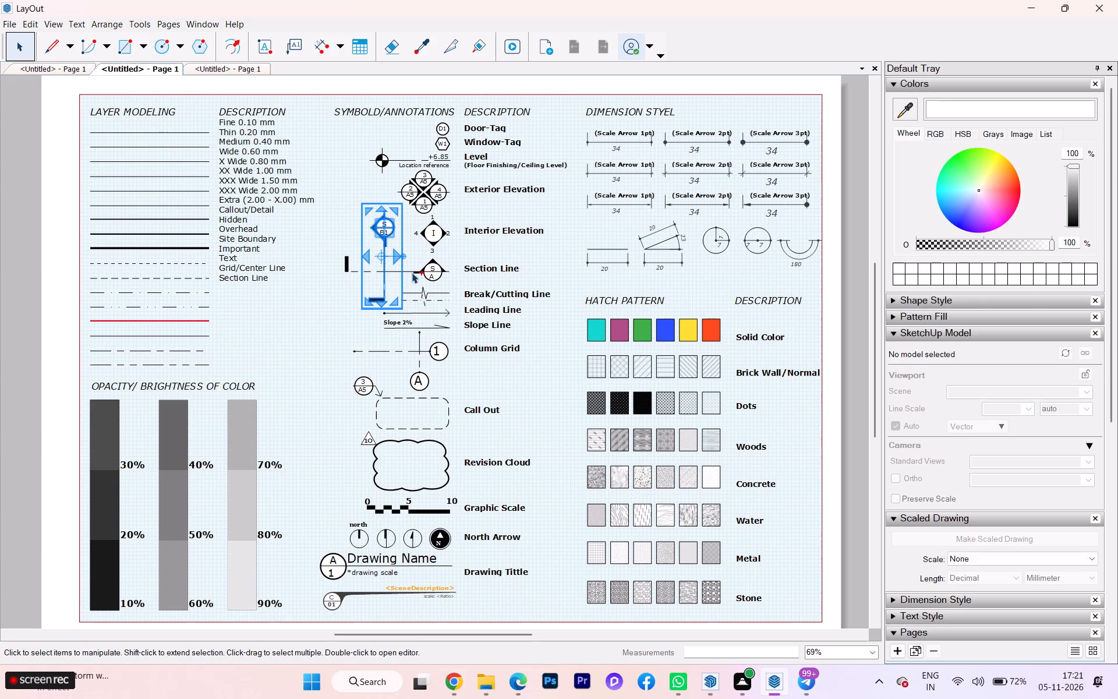
{"action": "left_click", "coordinate": [428, 273], "text": "ctrl"}
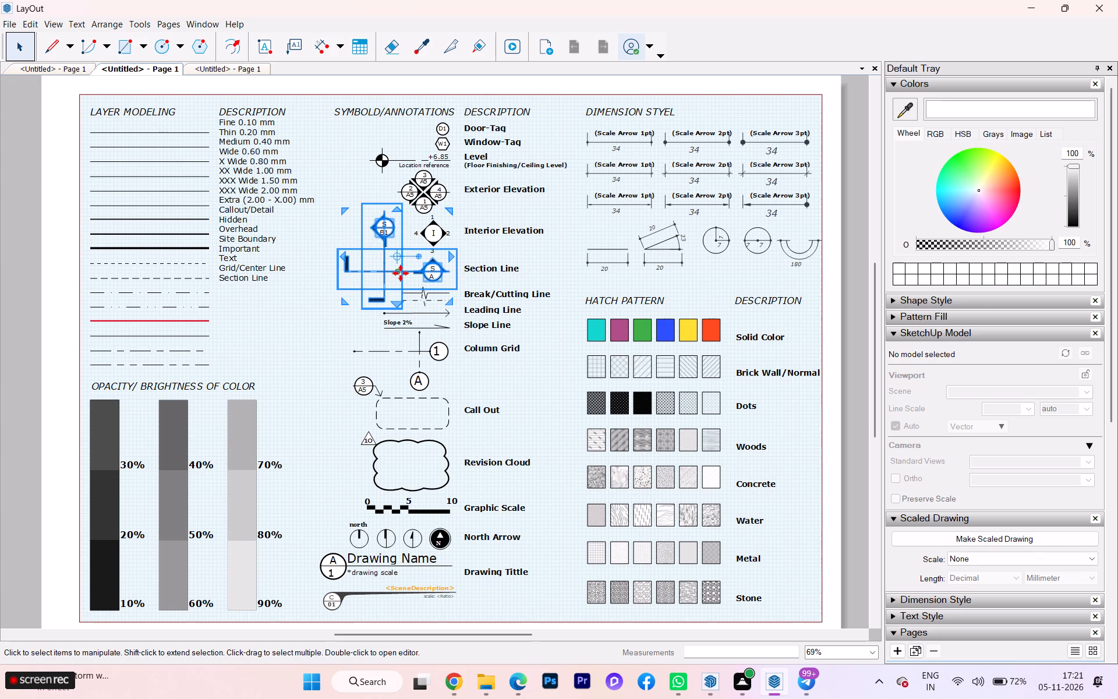
{"action": "key", "text": "ctrl+c"}
{"action": "left_click", "coordinate": [232, 69]}
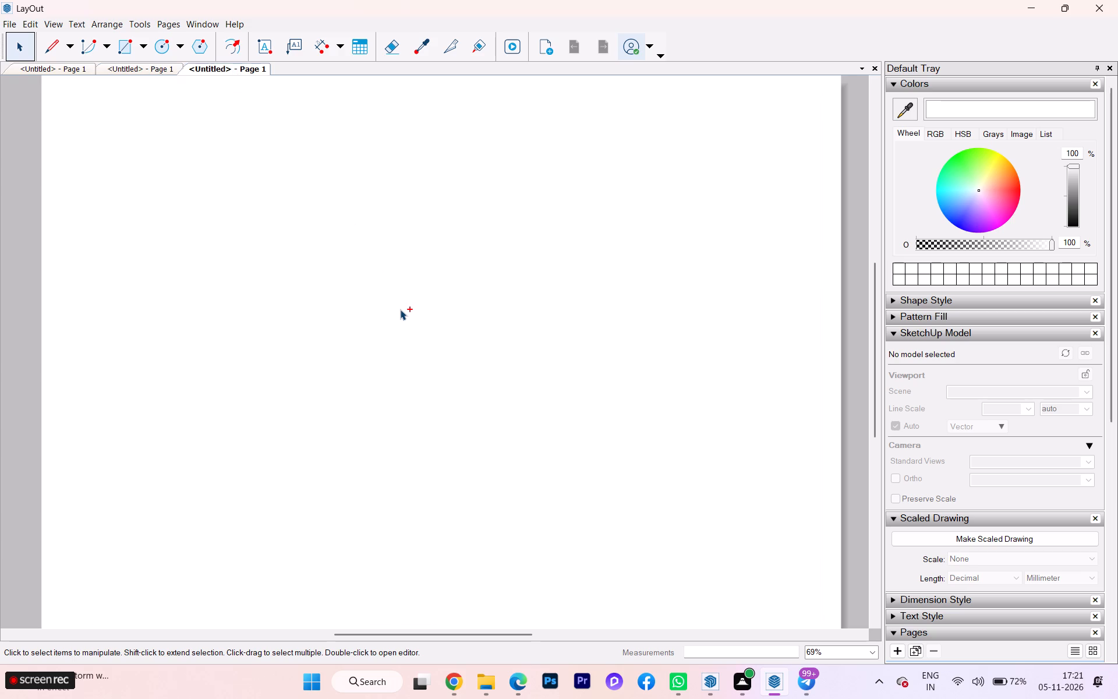
{"action": "key", "text": "ctrl+v"}
{"action": "scroll", "coordinate": [450, 310], "scroll_direction": "up", "scroll_amount": 1}
{"action": "scroll", "coordinate": [450, 310], "scroll_direction": "down", "scroll_amount": 1}
{"action": "scroll", "coordinate": [450, 310], "scroll_direction": "up", "scroll_amount": 3}
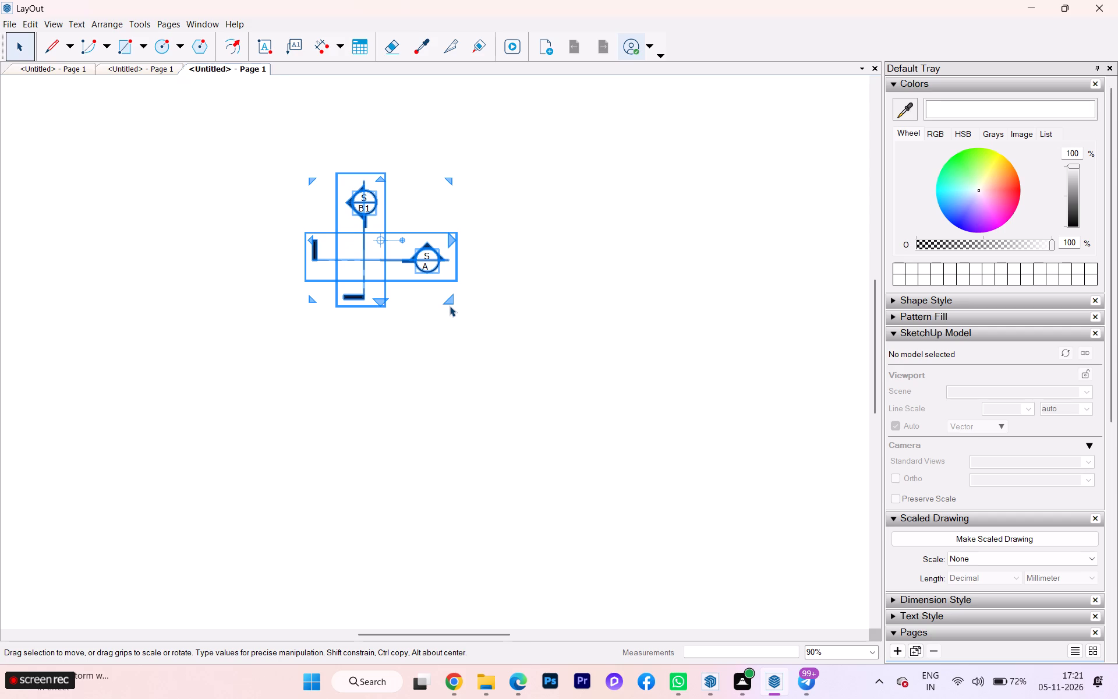
{"action": "scroll", "coordinate": [452, 295], "scroll_direction": "up", "scroll_amount": 3}
{"action": "left_click", "coordinate": [148, 183]}
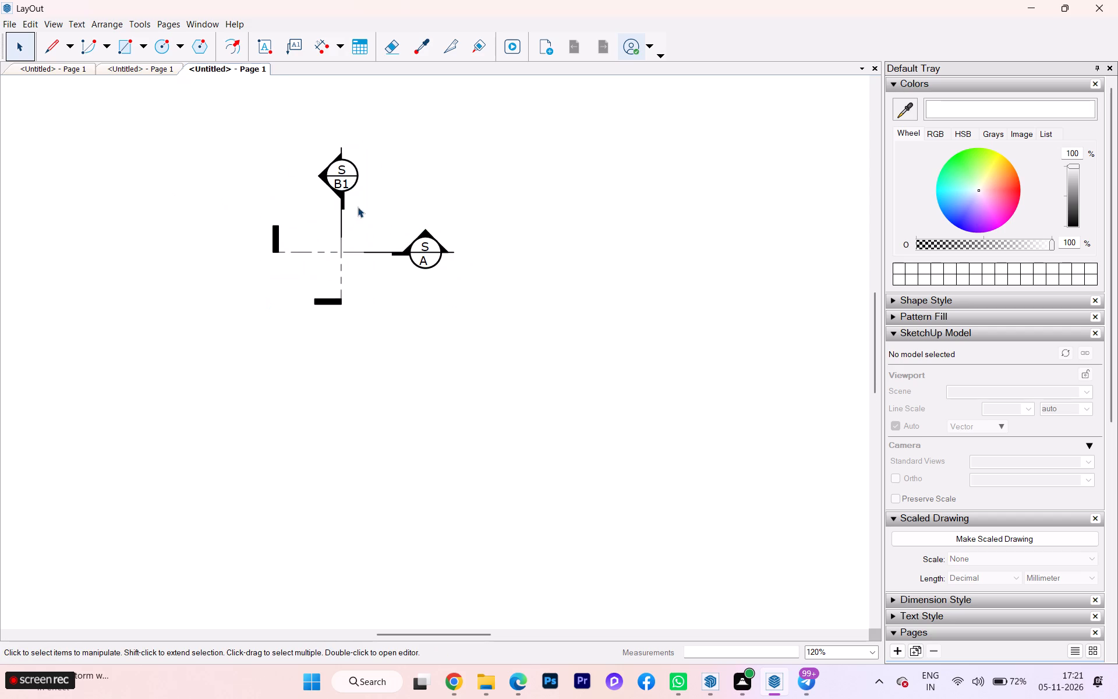
Move the vertical B1 section symbol straight down so its tag sits just below the horizontal section line.
{"action": "scroll", "coordinate": [413, 297], "scroll_direction": "down", "scroll_amount": 1}
{"action": "scroll", "coordinate": [413, 297], "scroll_direction": "up", "scroll_amount": 2}
{"action": "scroll", "coordinate": [413, 297], "scroll_direction": "down", "scroll_amount": 1}
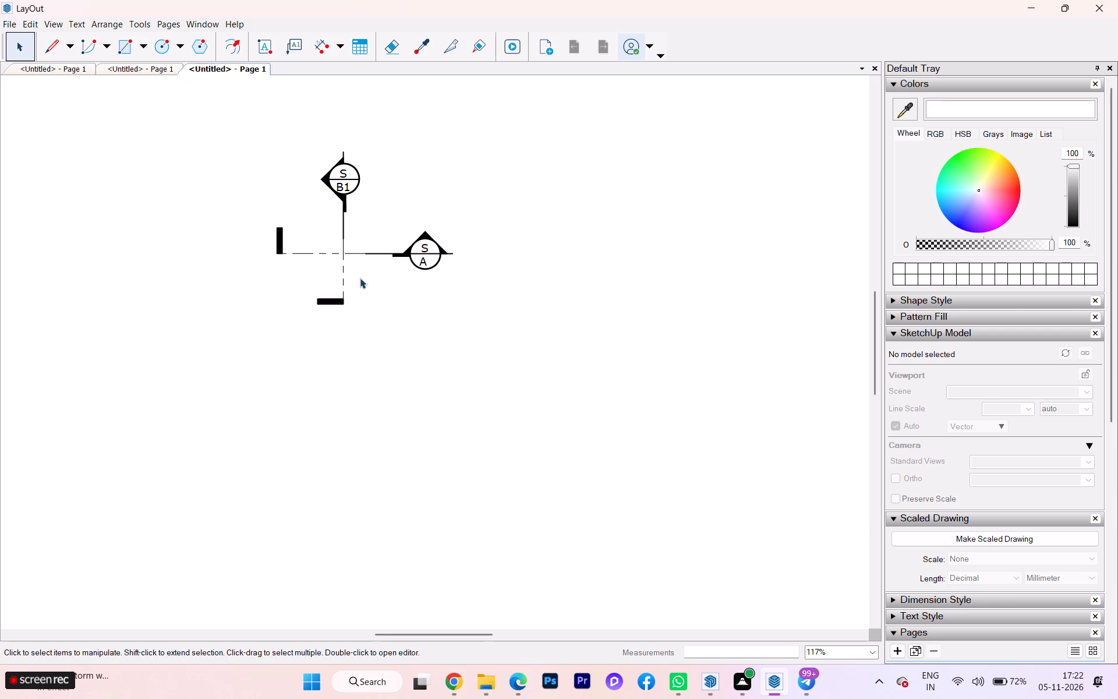
{"action": "left_click", "coordinate": [343, 185]}
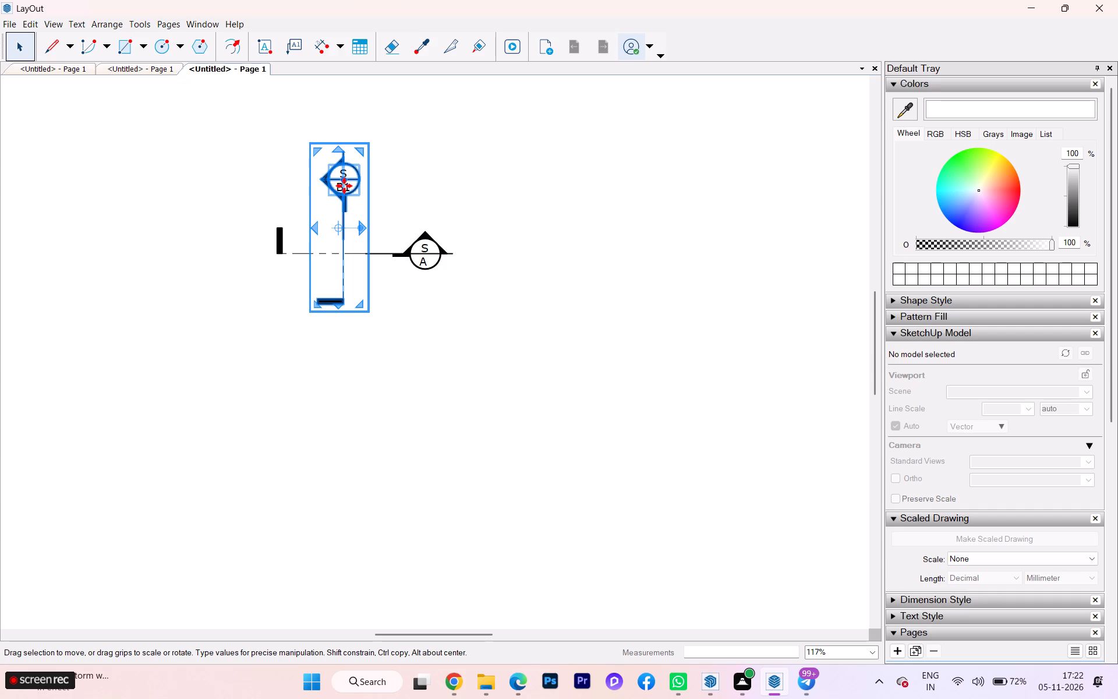
{"action": "key", "text": "m"}
{"action": "key", "text": "m"}
{"action": "left_click", "coordinate": [338, 214]}
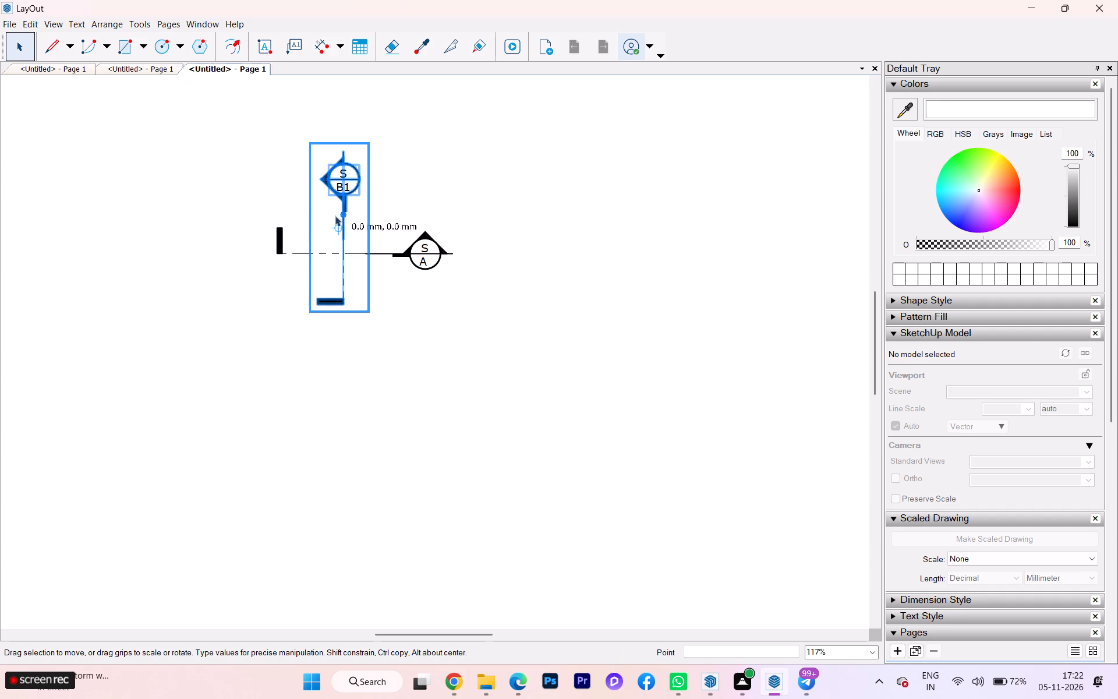
{"action": "left_click", "coordinate": [337, 189]}
{"action": "left_click_drag", "start_coordinate": [338, 194], "coordinate": [349, 300]}
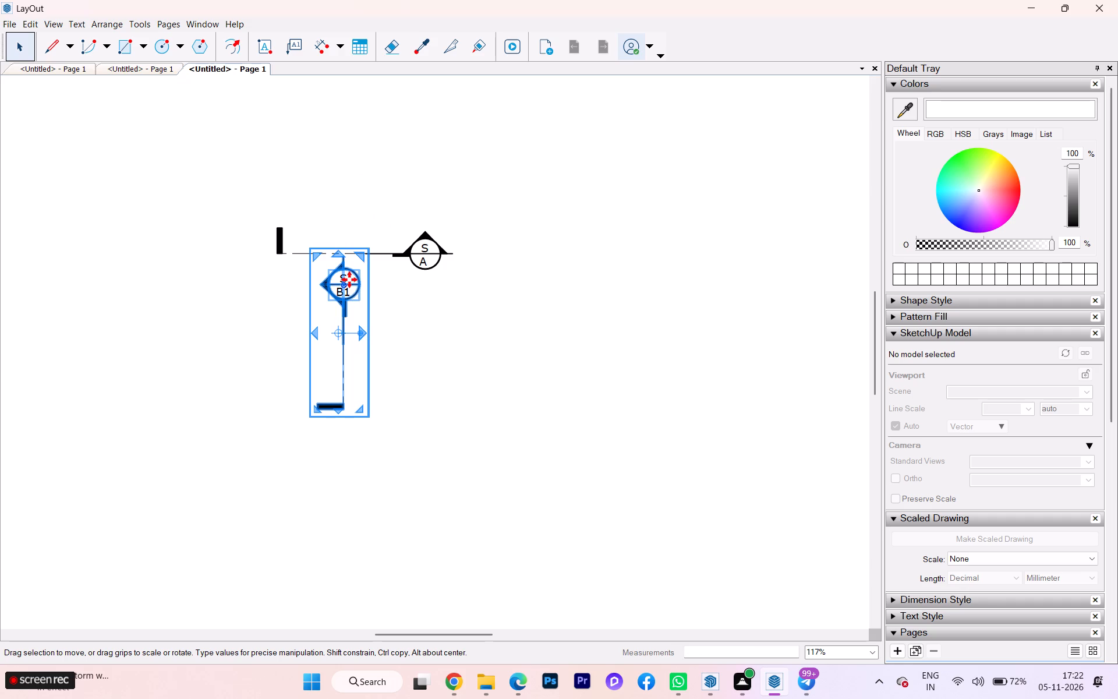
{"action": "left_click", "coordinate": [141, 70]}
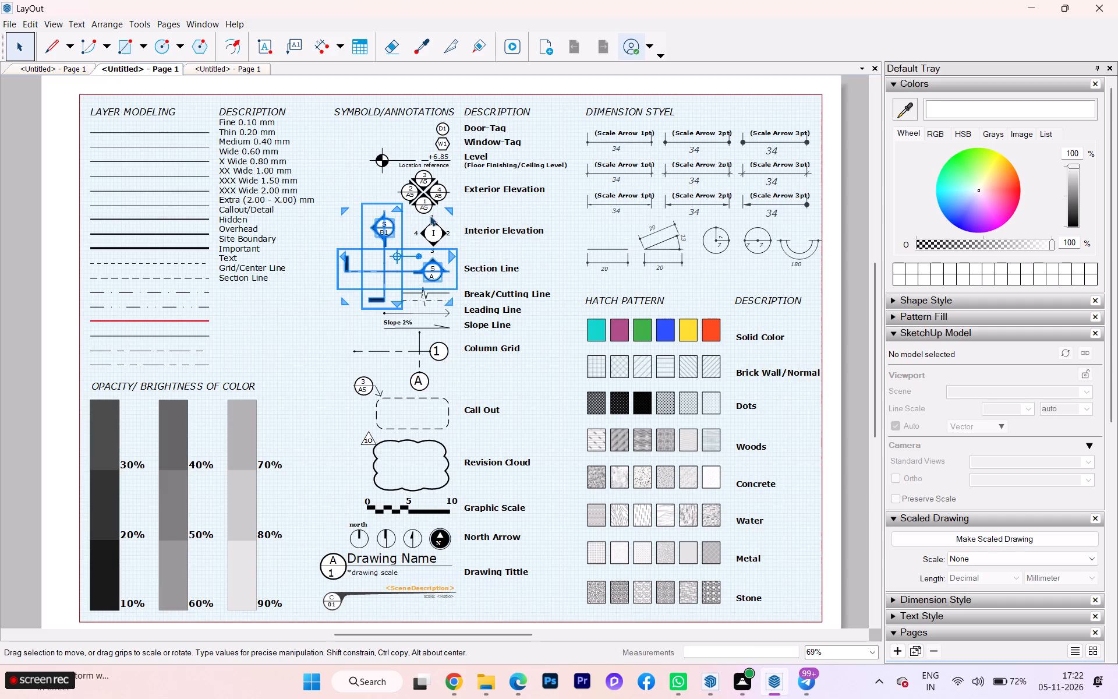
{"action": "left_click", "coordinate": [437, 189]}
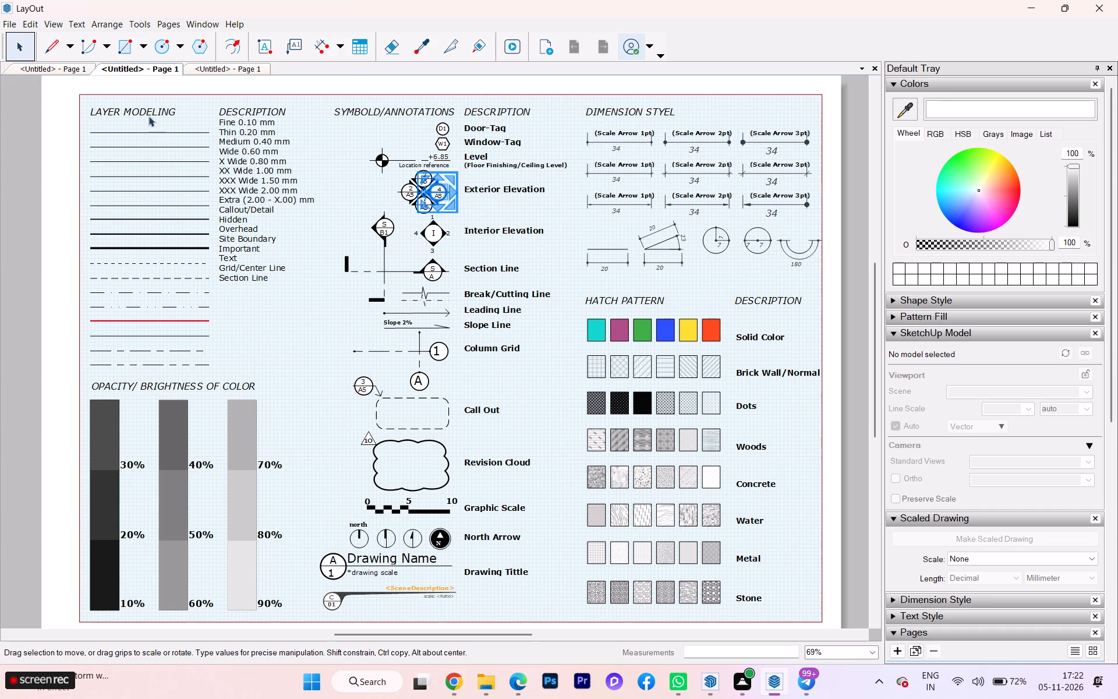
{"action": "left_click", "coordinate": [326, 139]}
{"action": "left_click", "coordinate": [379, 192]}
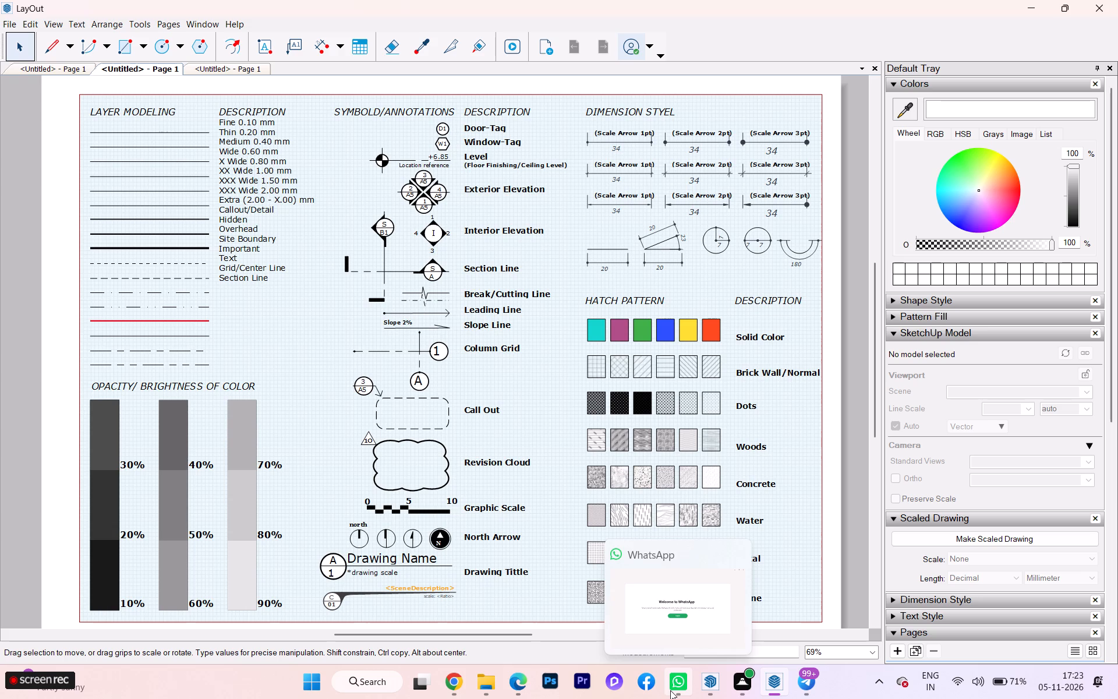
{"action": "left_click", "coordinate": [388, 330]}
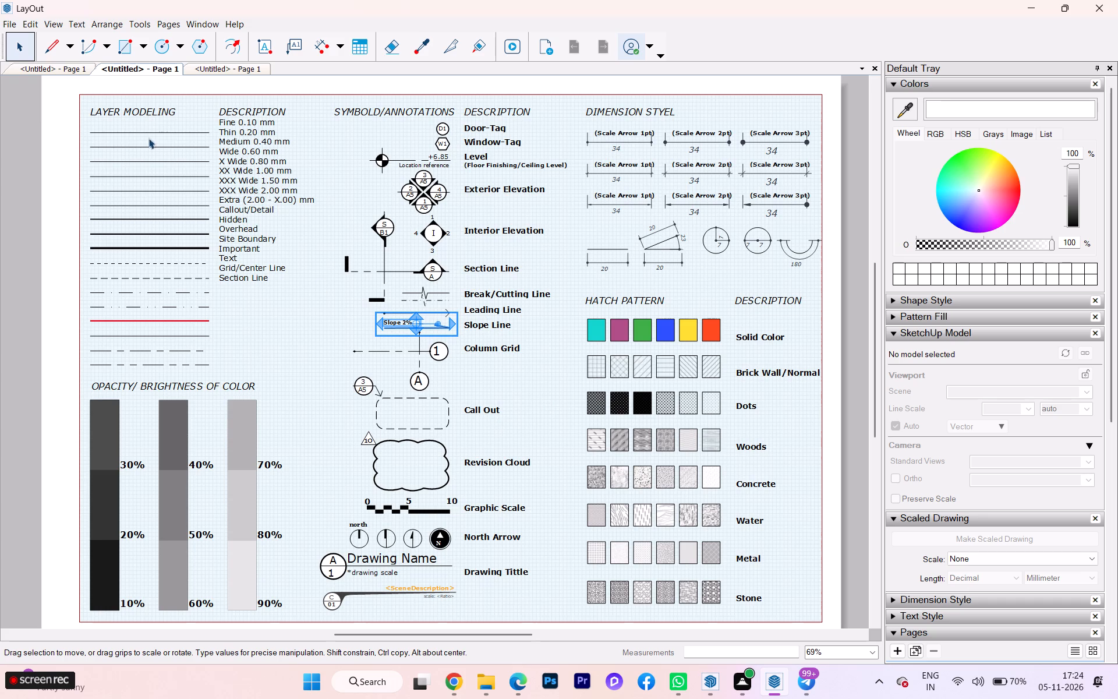
Switch to the untitled document that holds the coloured front elevation of the house.
{"action": "left_click", "coordinate": [57, 70]}
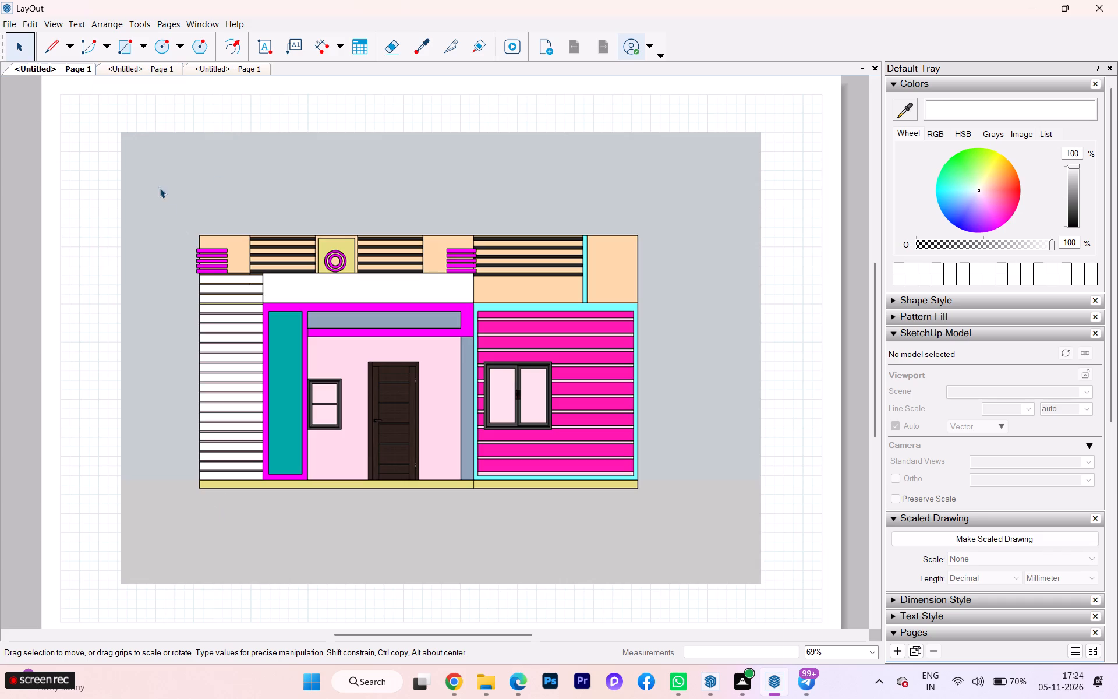
{"action": "left_click", "coordinate": [178, 104]}
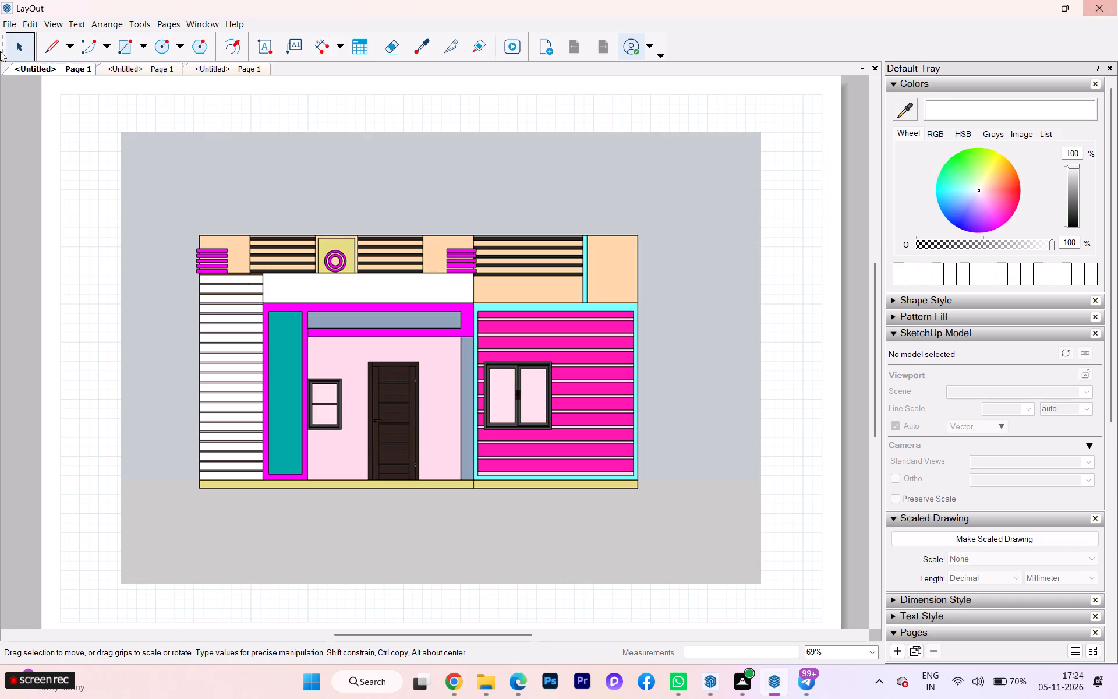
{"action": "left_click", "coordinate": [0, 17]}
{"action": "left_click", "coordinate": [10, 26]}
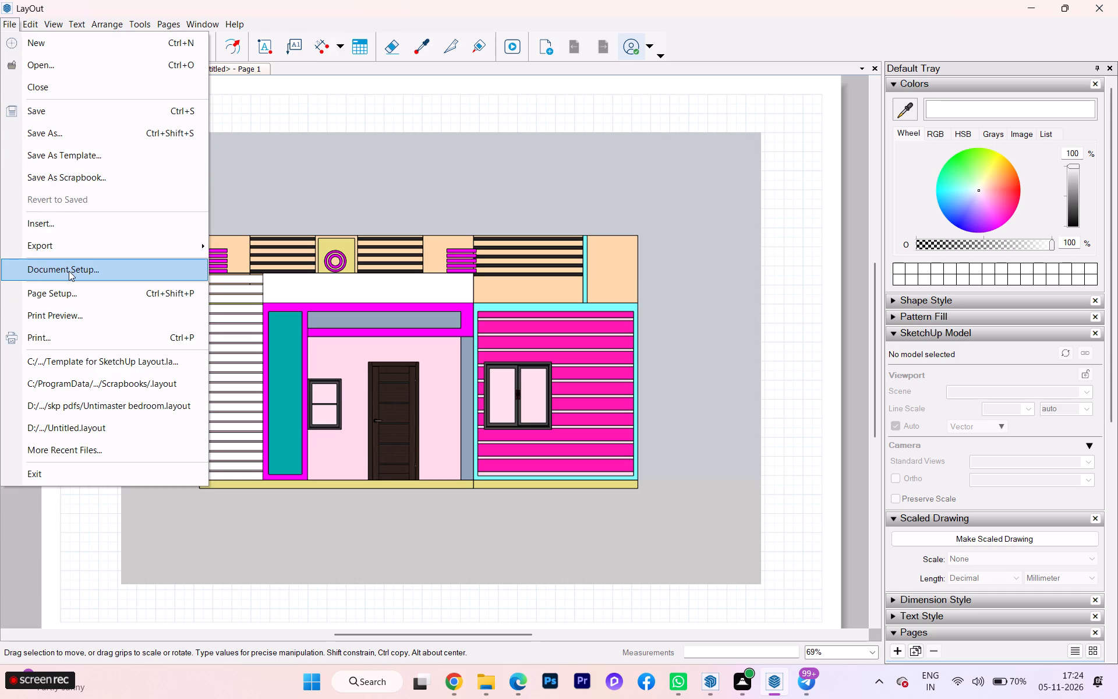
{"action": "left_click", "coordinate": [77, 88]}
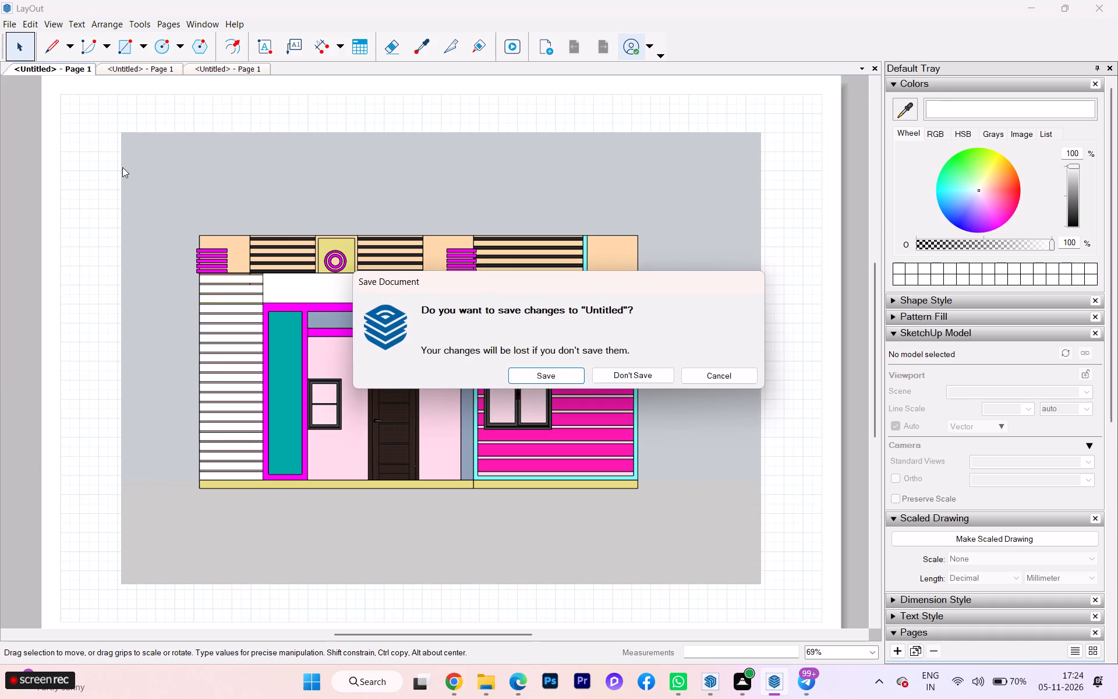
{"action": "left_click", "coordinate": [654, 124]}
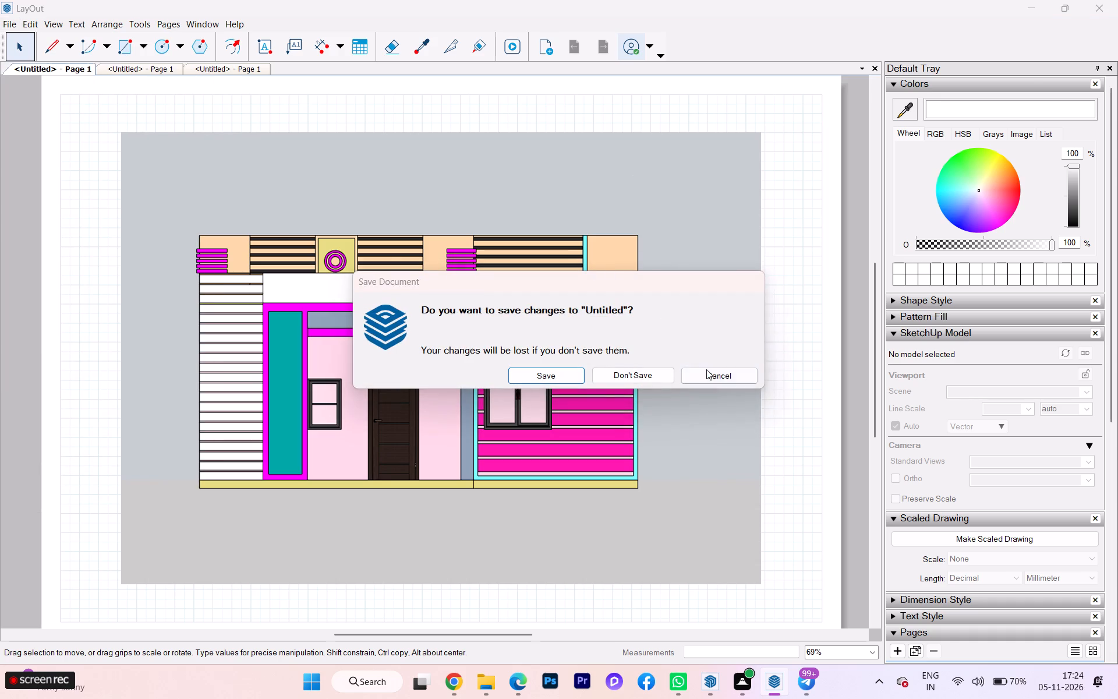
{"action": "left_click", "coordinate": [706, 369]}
Close the untitled house elevation document without saving its changes.
{"action": "left_click", "coordinate": [871, 62]}
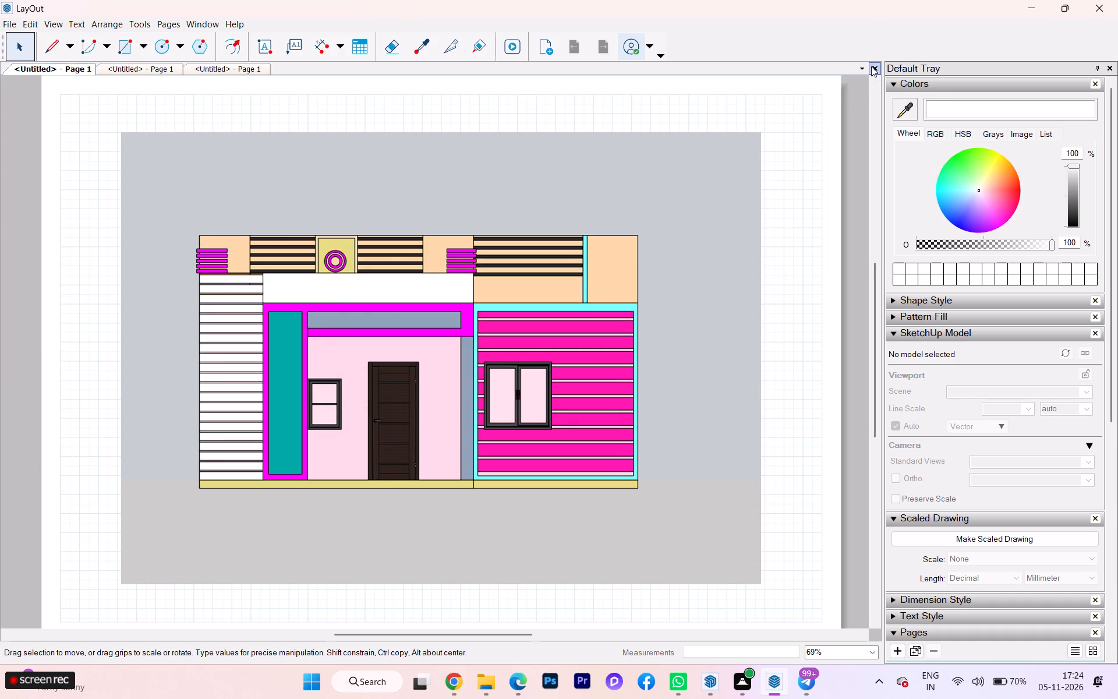
{"action": "left_click", "coordinate": [871, 66]}
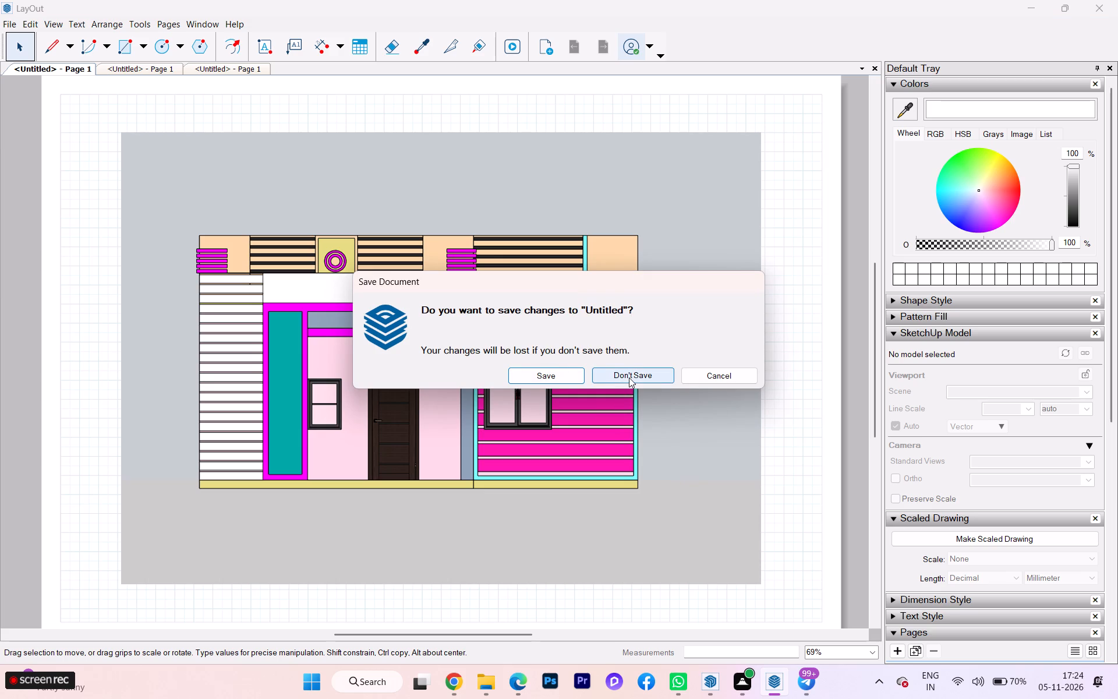
{"action": "left_click", "coordinate": [629, 377]}
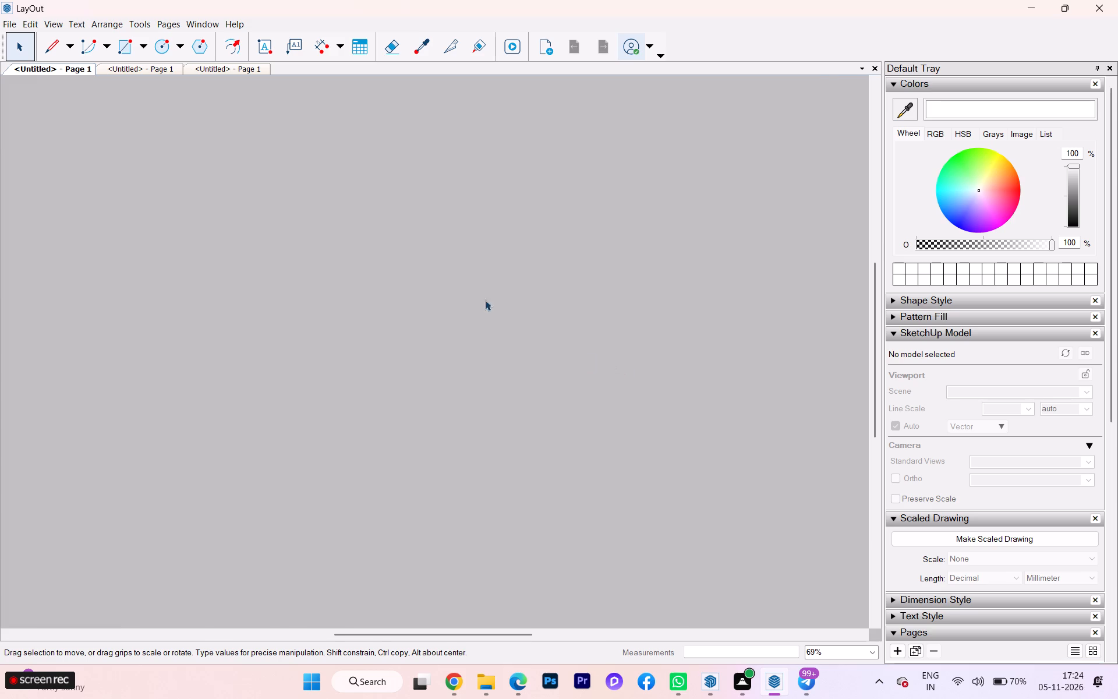
Delete the horizontal A and vertical B1 section line symbols from the plain A3 document, leaving its page empty.
{"action": "left_click", "coordinate": [167, 66]}
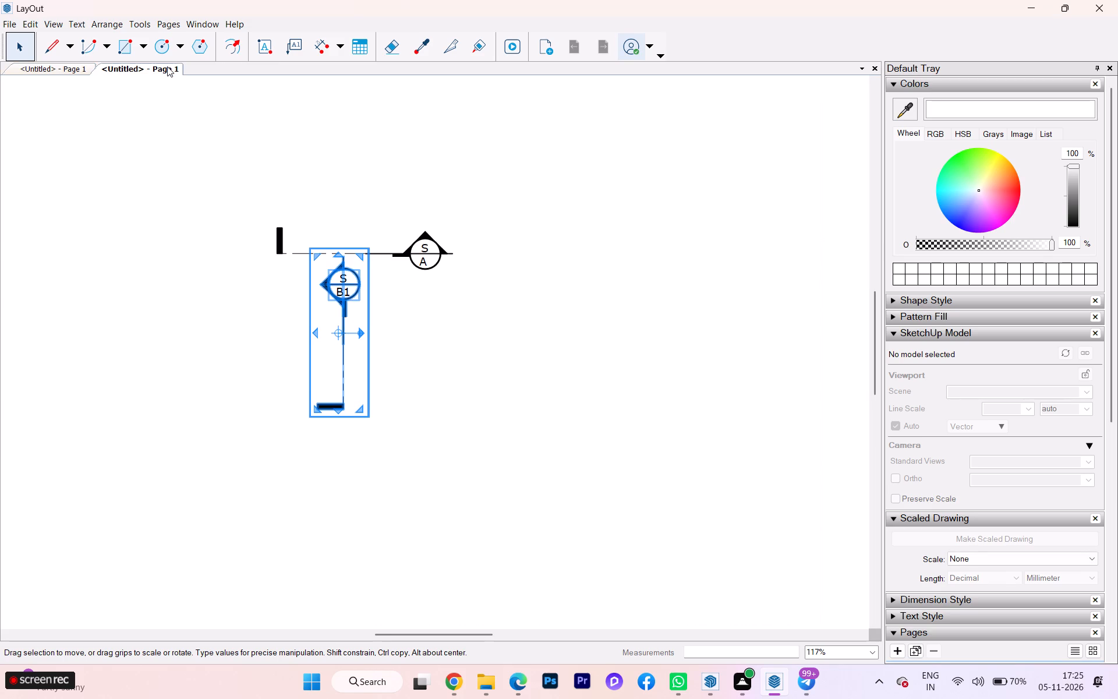
{"action": "left_click", "coordinate": [419, 239]}
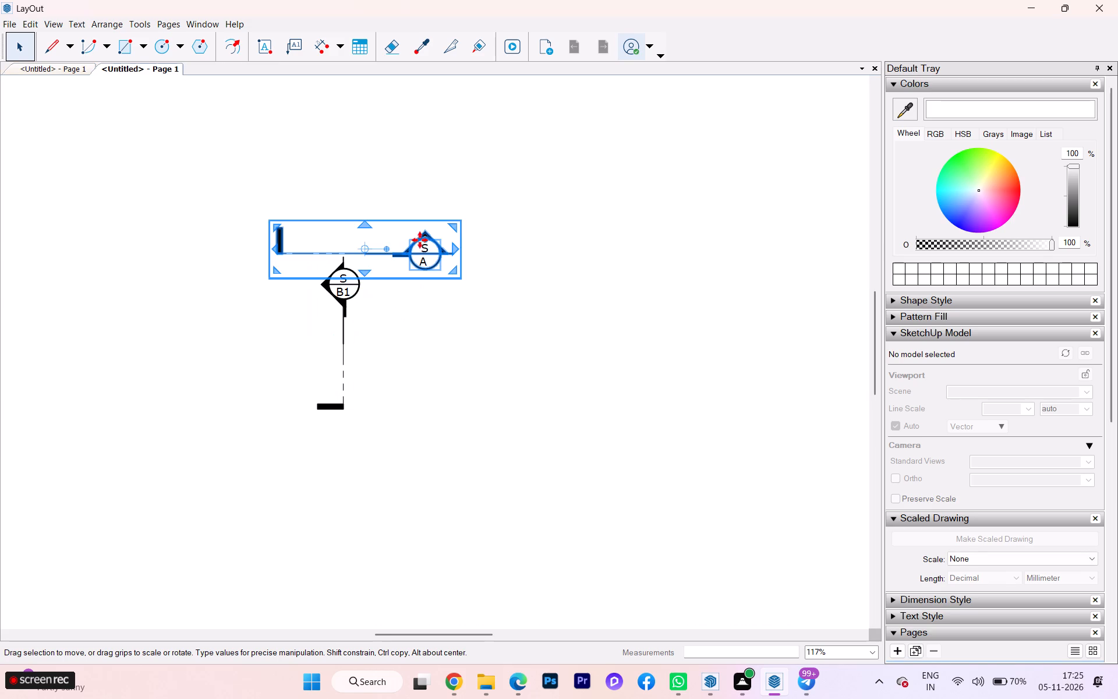
{"action": "key", "text": "Delete"}
{"action": "left_click", "coordinate": [338, 288]}
{"action": "key", "text": "Delete"}
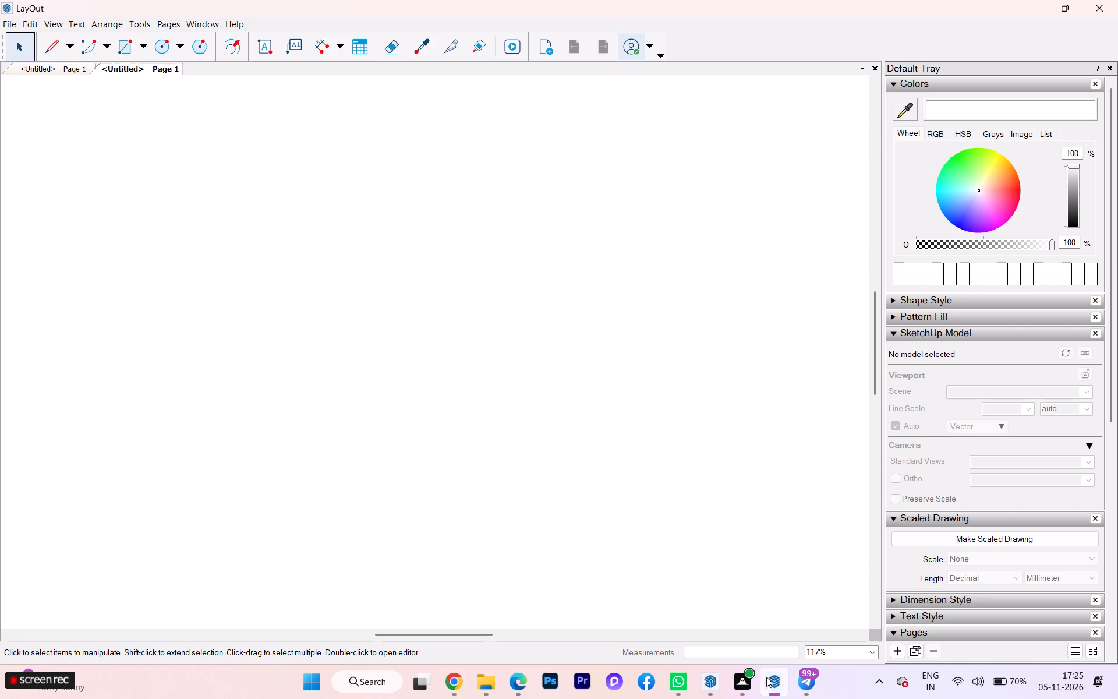
Switch to SketchUp and send the 26 32 3d house model to LayOut again.
{"action": "left_click", "coordinate": [719, 678]}
{"action": "left_click", "coordinate": [776, 600]}
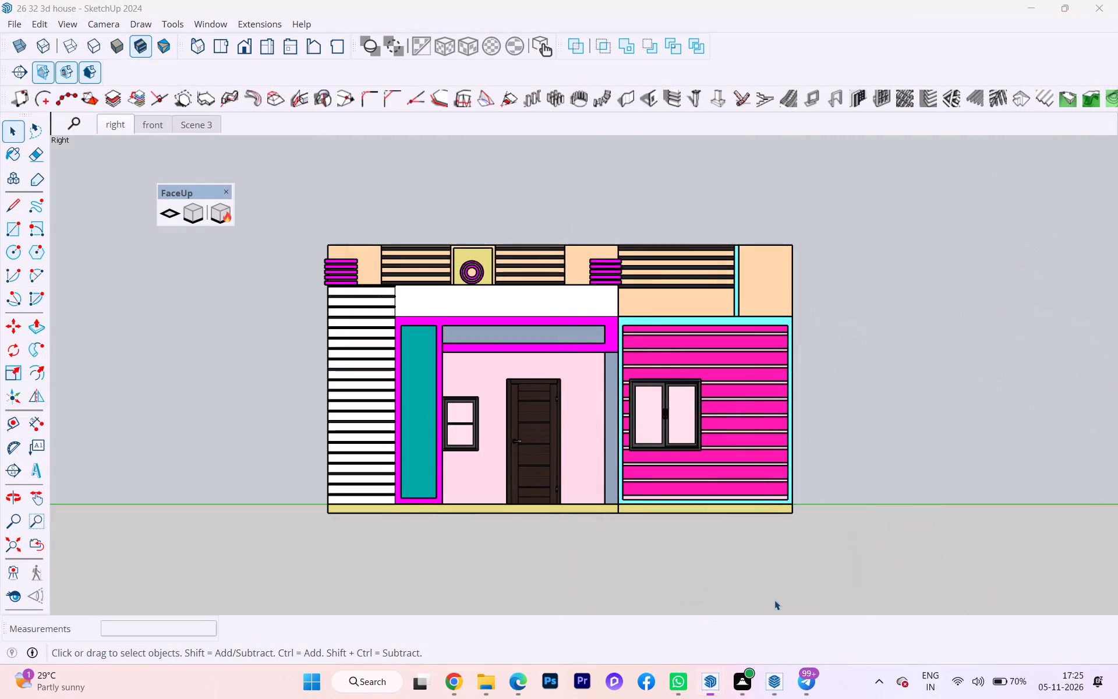
{"action": "left_click", "coordinate": [13, 23]}
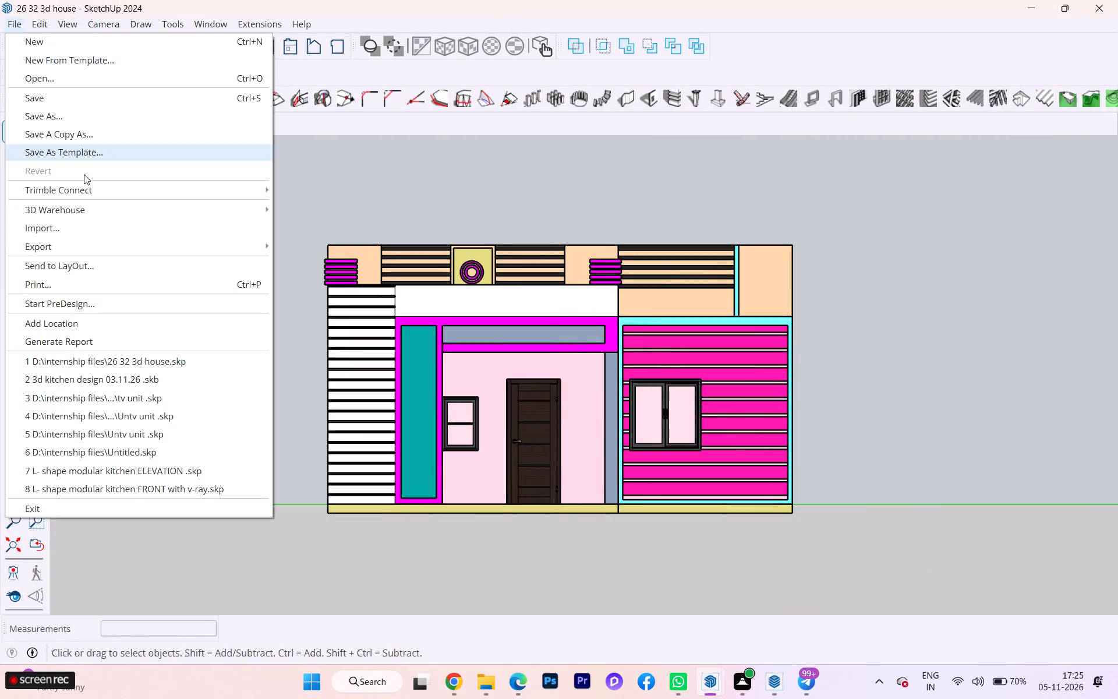
{"action": "left_click", "coordinate": [69, 267]}
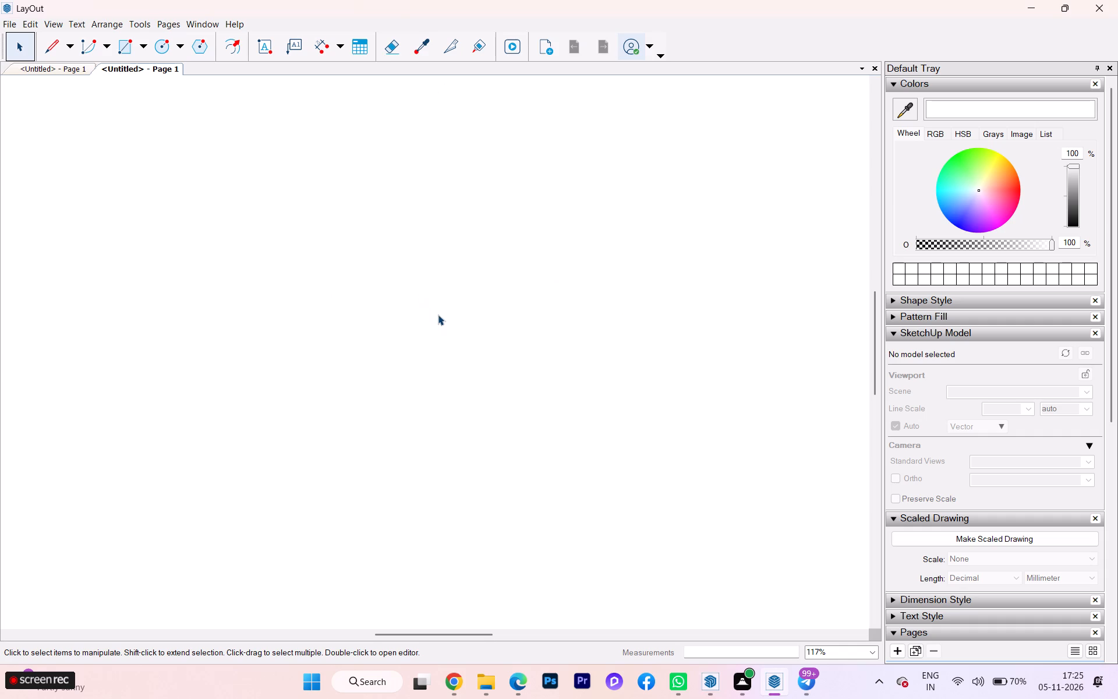
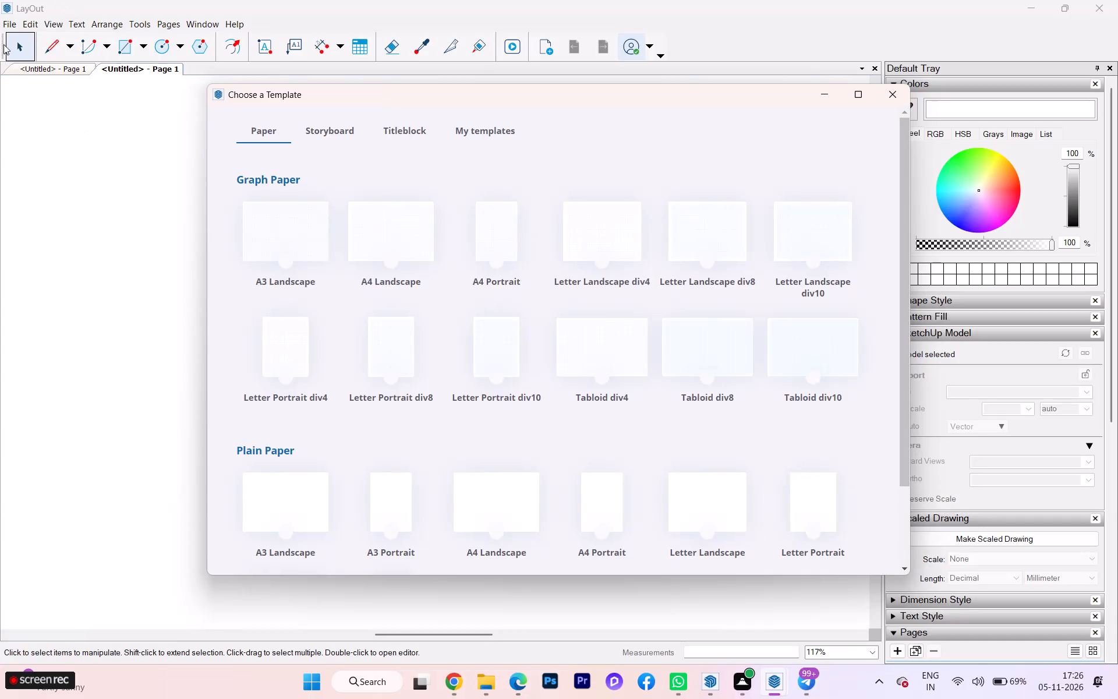
Create the LayOut document for the sent house model from the plain paper A3 Landscape template.
{"action": "left_click", "coordinate": [10, 22]}
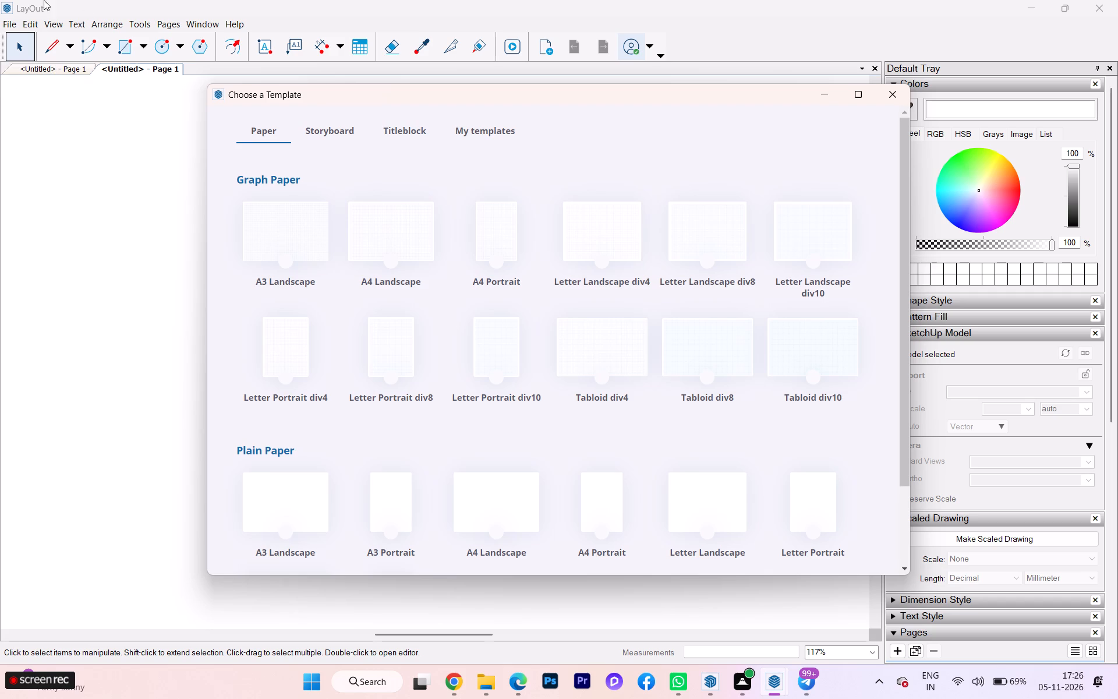
{"action": "left_click", "coordinate": [307, 501]}
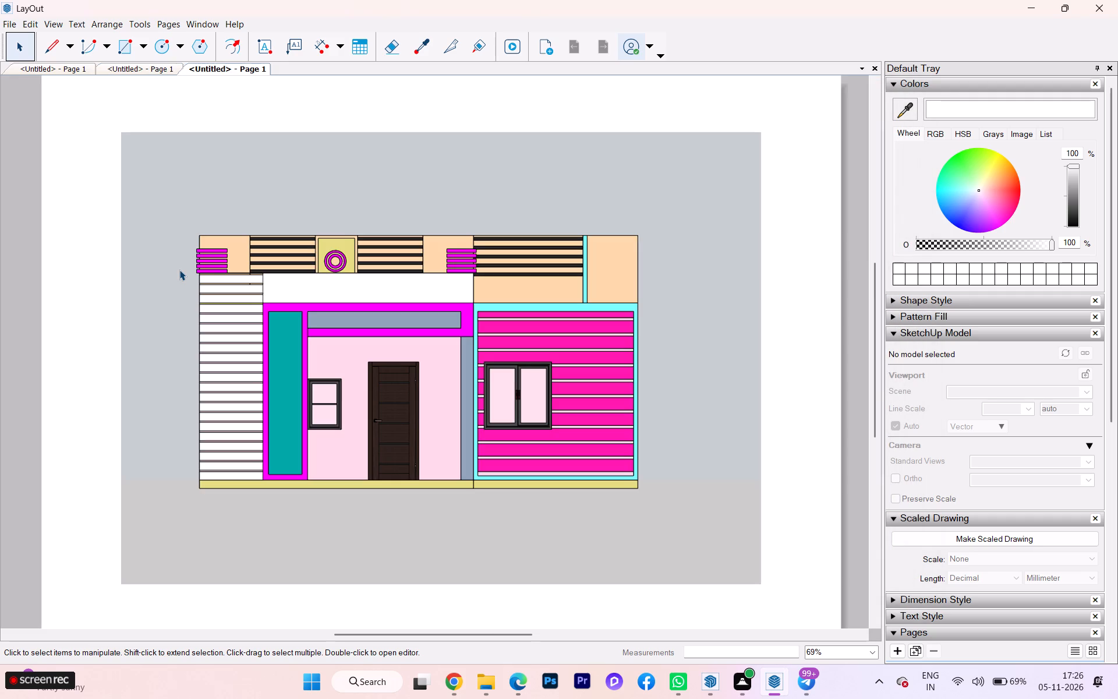
Switch to the empty untitled A3 document and bring its whole page into view.
{"action": "left_click", "coordinate": [126, 68]}
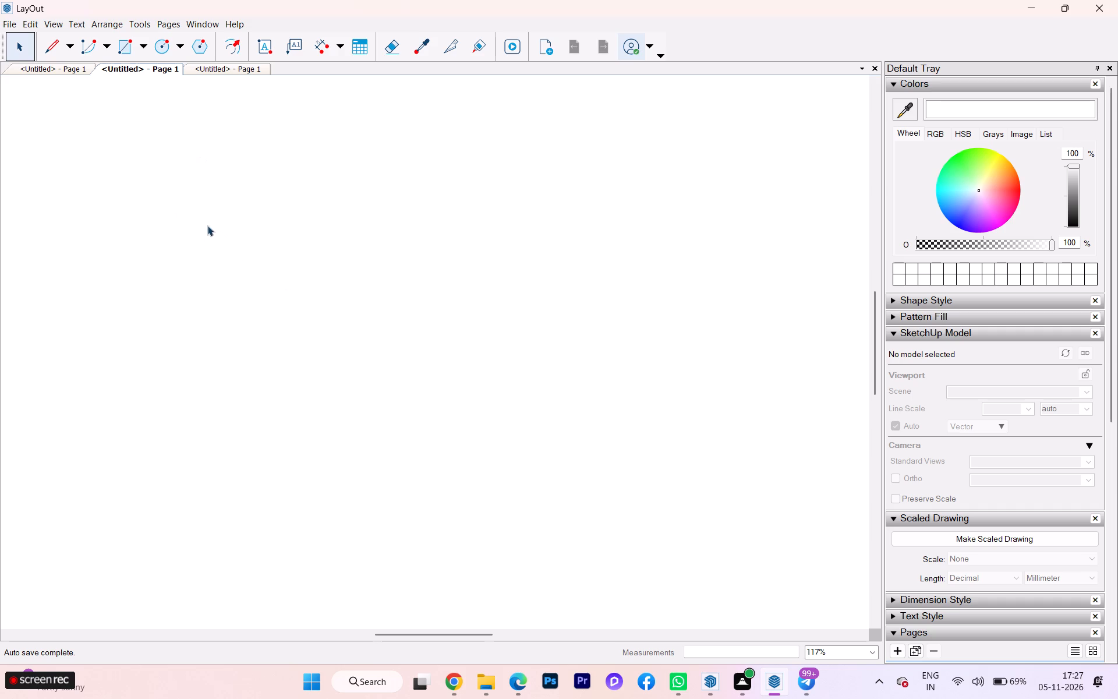
{"action": "scroll", "coordinate": [335, 263], "scroll_direction": "down", "scroll_amount": 2}
{"action": "scroll", "coordinate": [406, 276], "scroll_direction": "down", "scroll_amount": 2}
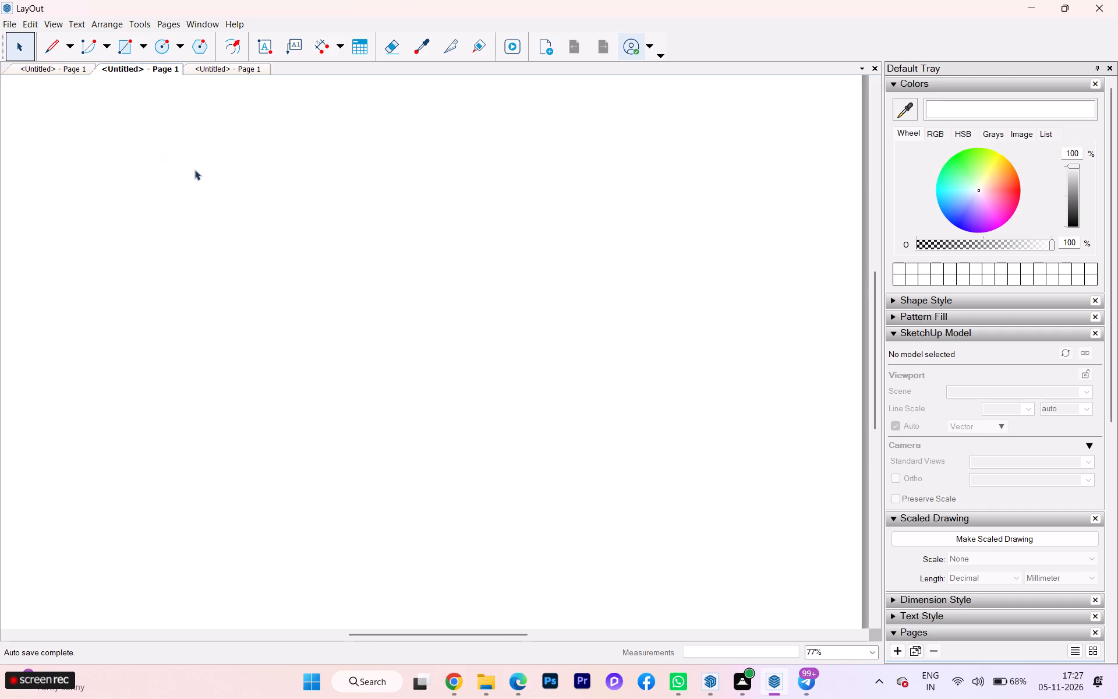
{"action": "scroll", "coordinate": [299, 212], "scroll_direction": "down", "scroll_amount": 4}
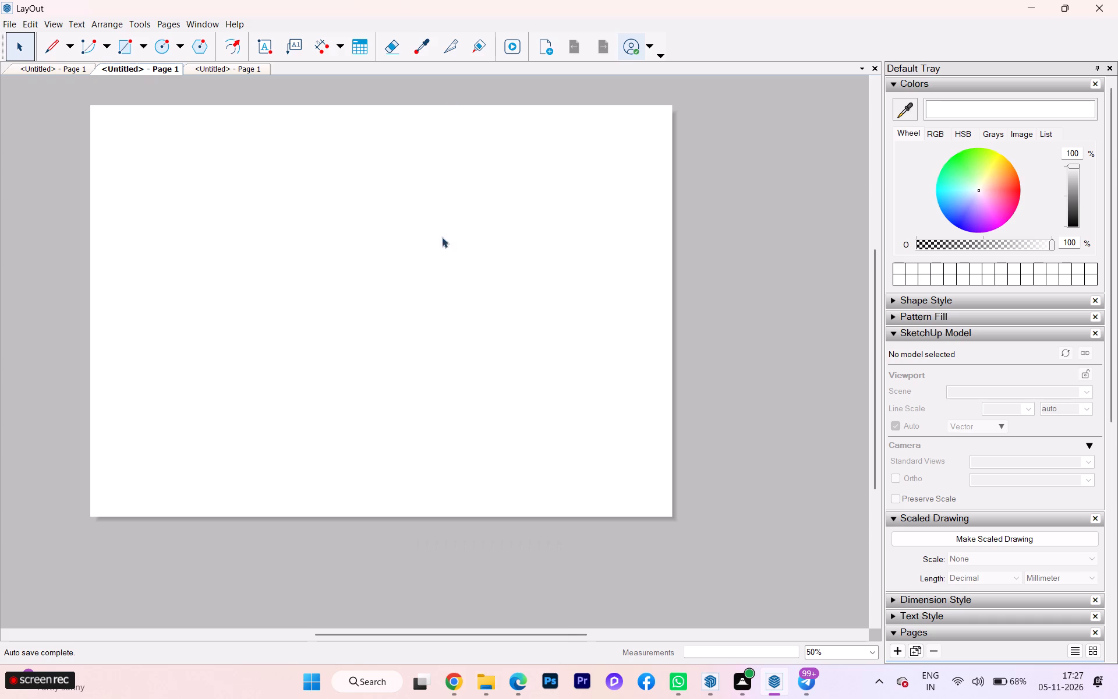
{"action": "left_click", "coordinate": [16, 26]}
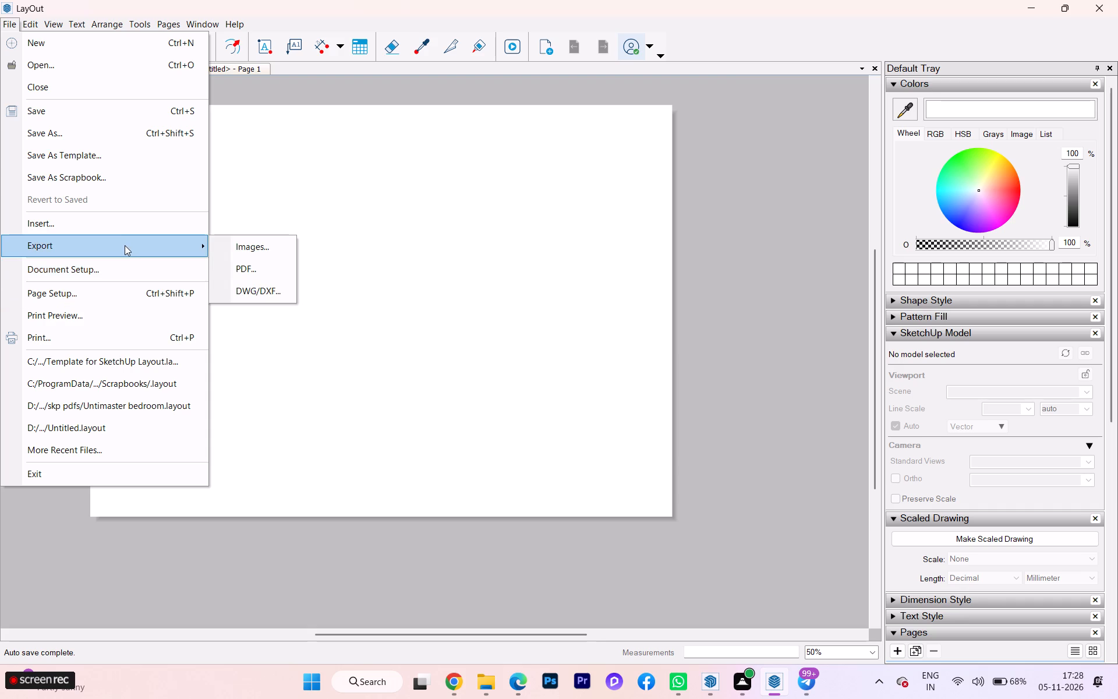
{"action": "left_click", "coordinate": [330, 172]}
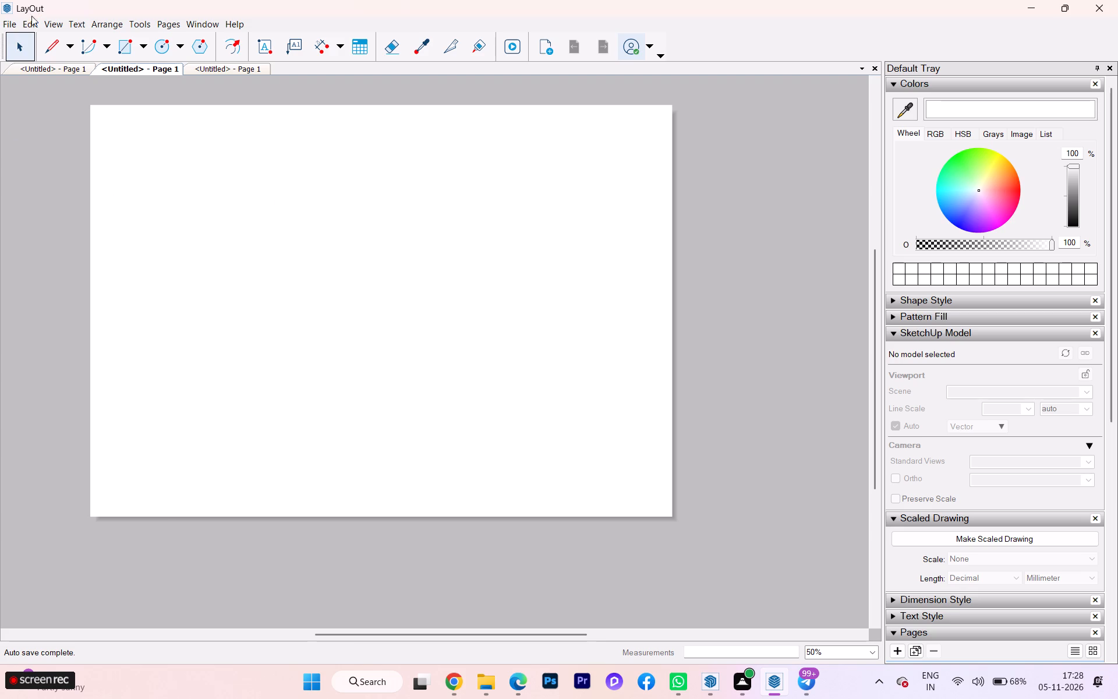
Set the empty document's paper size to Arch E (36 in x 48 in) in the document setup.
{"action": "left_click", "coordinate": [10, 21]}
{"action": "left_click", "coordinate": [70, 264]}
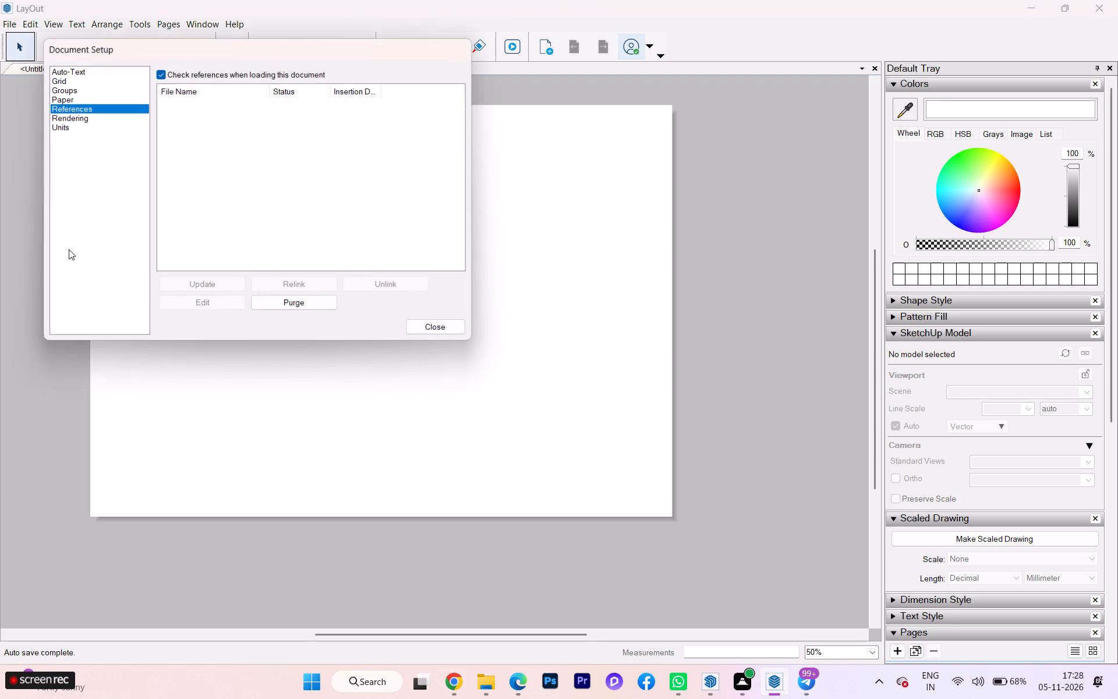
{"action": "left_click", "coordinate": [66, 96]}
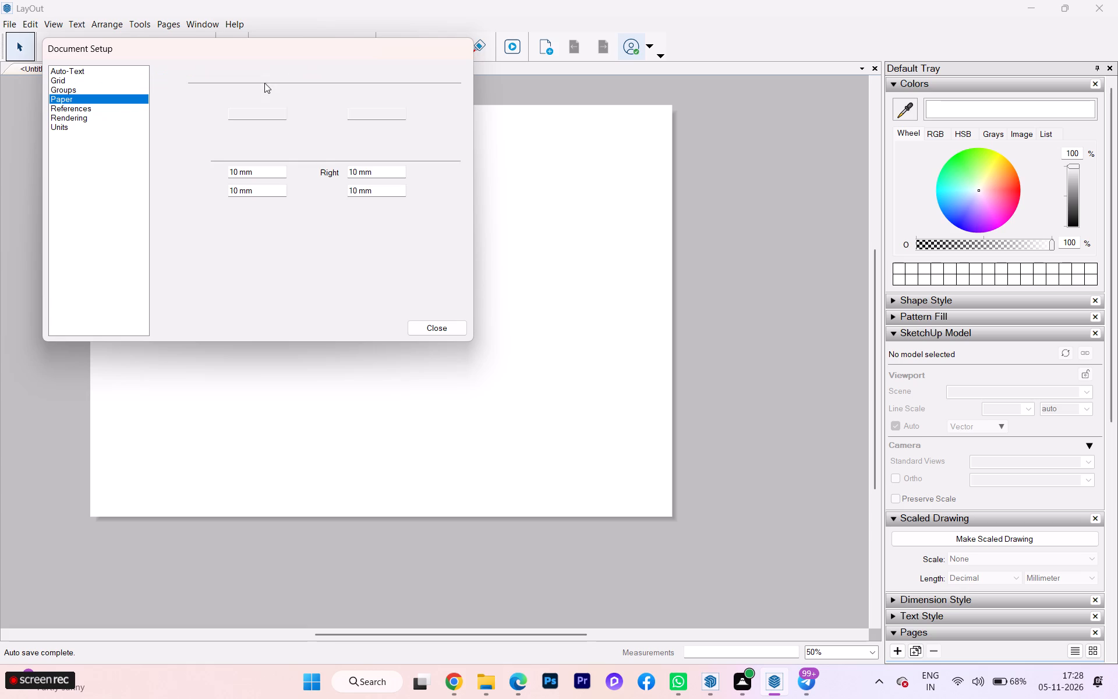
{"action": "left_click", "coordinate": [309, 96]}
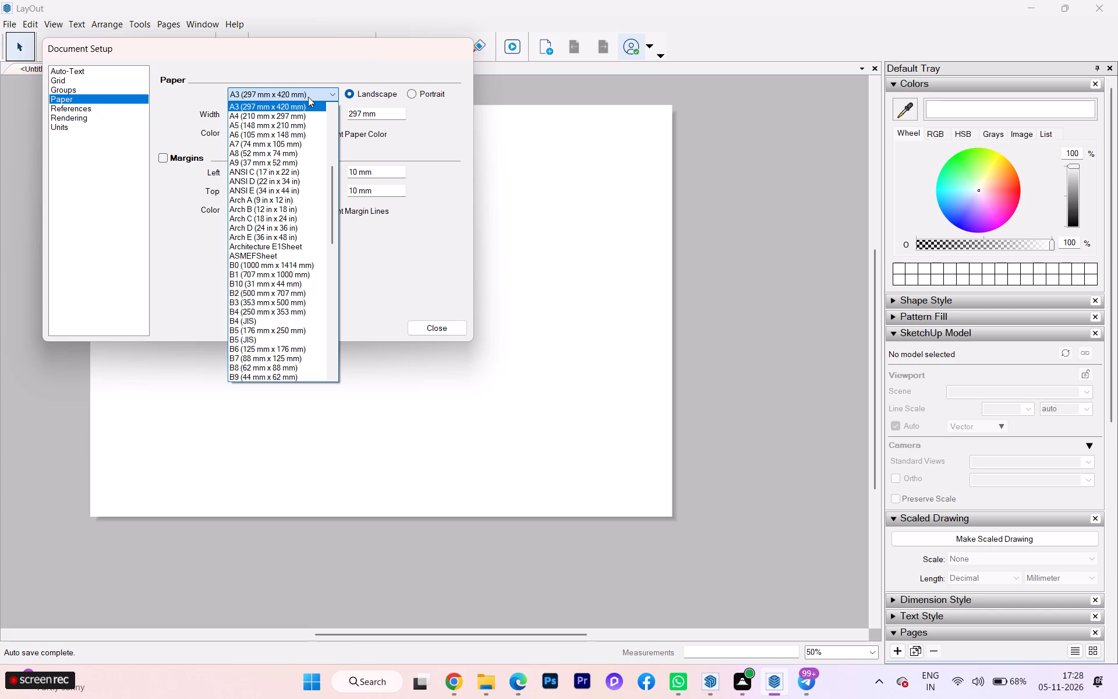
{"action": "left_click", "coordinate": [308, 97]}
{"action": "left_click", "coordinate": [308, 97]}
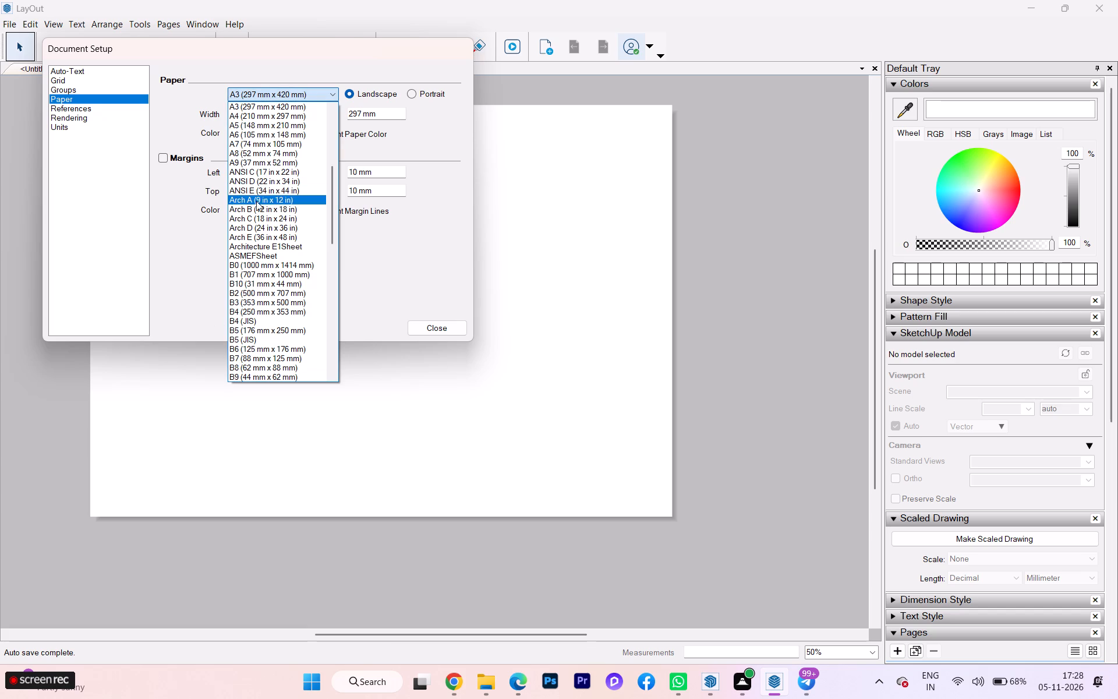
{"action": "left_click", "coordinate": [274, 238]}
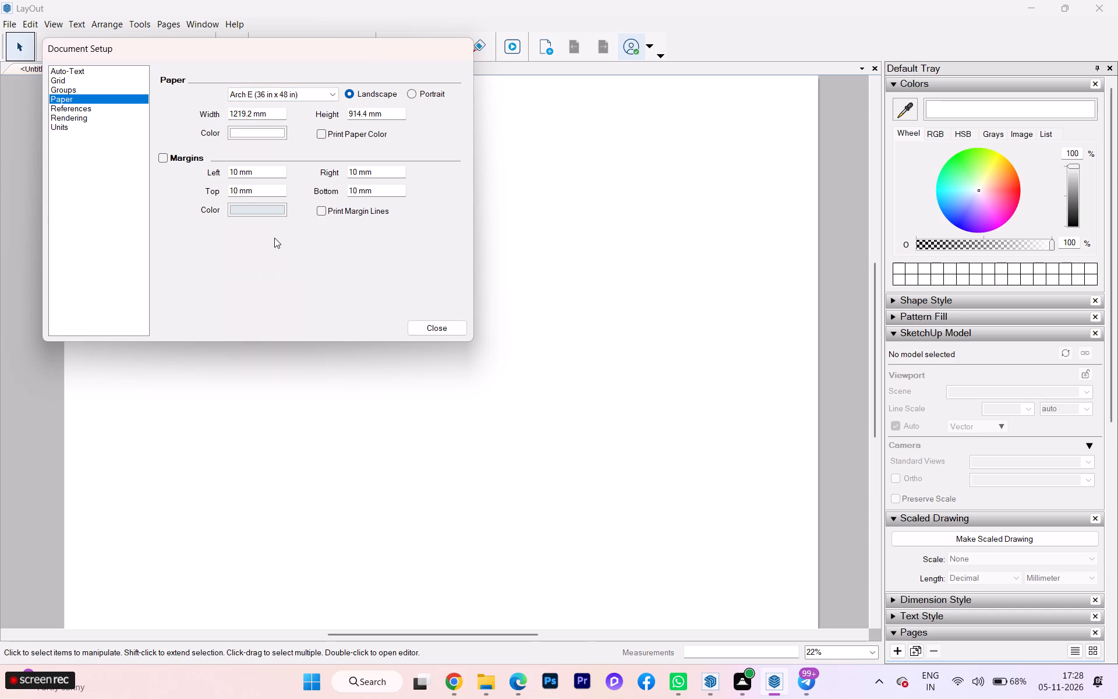
Set the empty document's paper size to Arch D (24 in x 36 in) and close the document setup.
{"action": "left_click", "coordinate": [297, 96]}
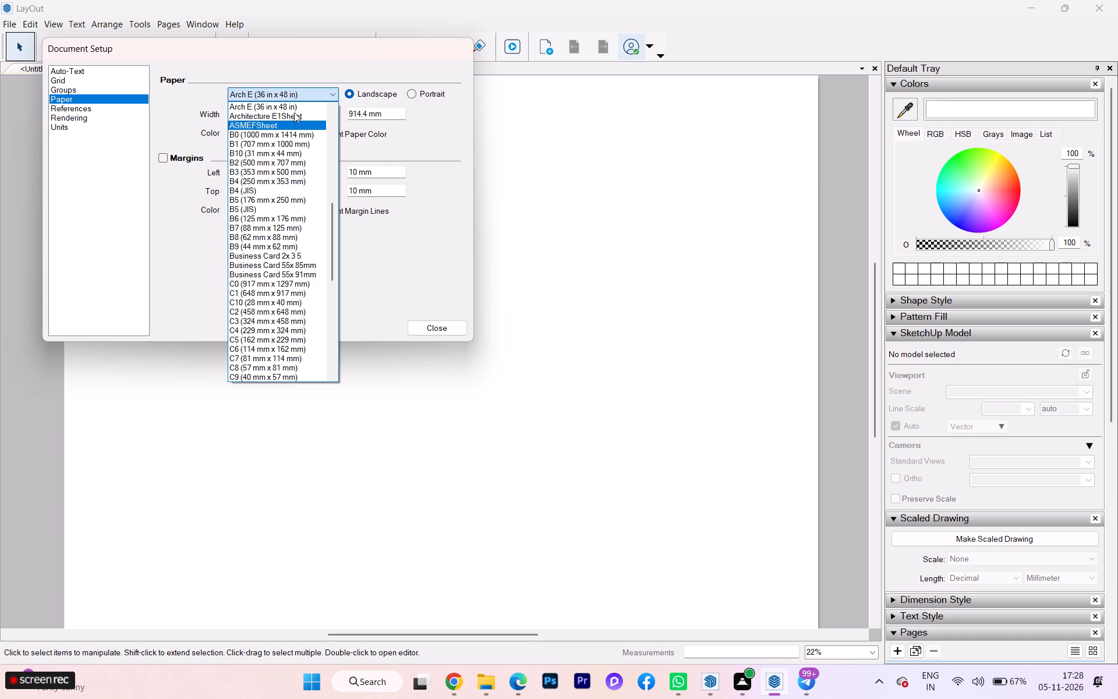
{"action": "scroll", "coordinate": [294, 112], "scroll_direction": "up", "scroll_amount": 1}
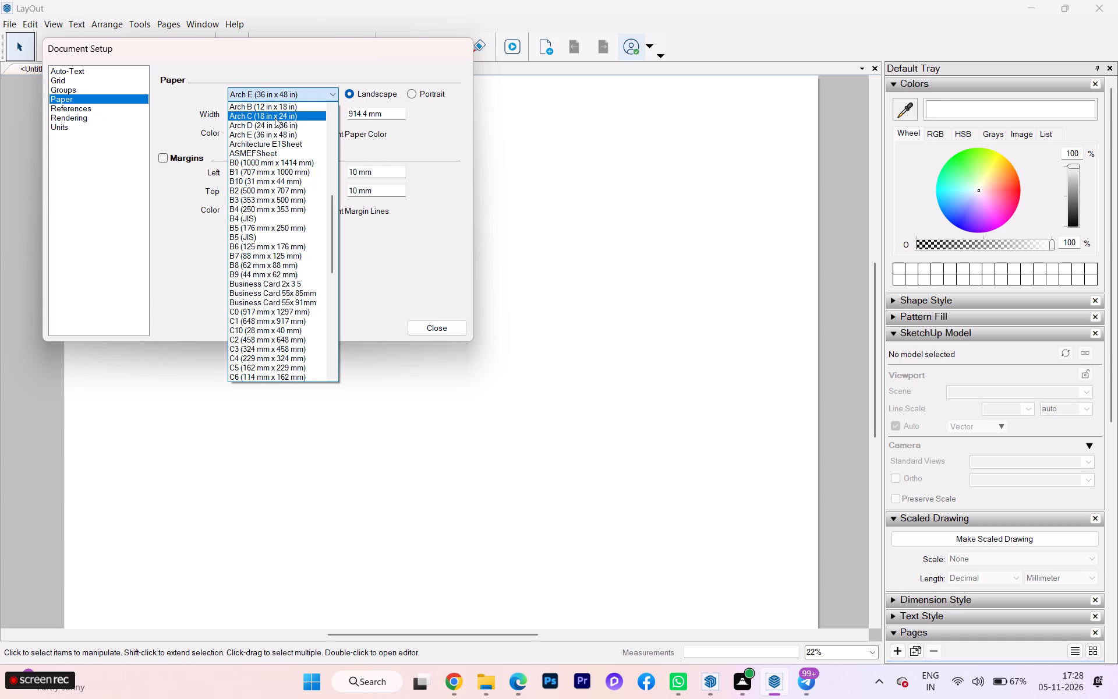
{"action": "left_click", "coordinate": [268, 125]}
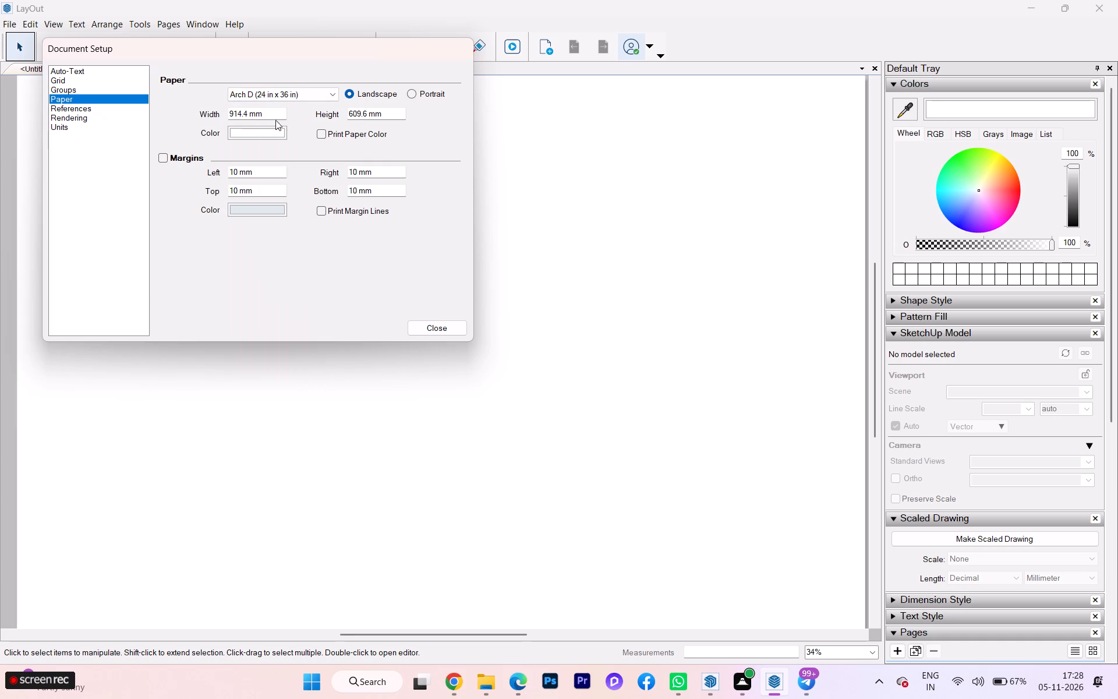
{"action": "left_click_drag", "start_coordinate": [266, 107], "coordinate": [184, 118]}
{"action": "left_click_drag", "start_coordinate": [270, 114], "coordinate": [194, 115]}
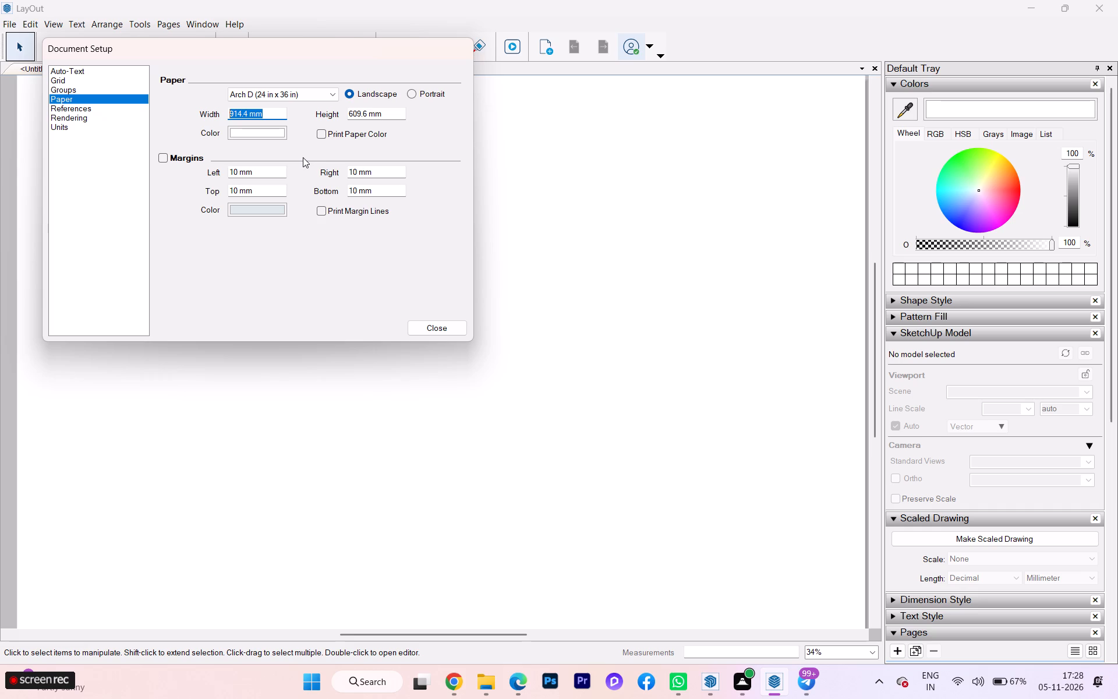
{"action": "left_click", "coordinate": [293, 253]}
{"action": "left_click", "coordinate": [524, 241]}
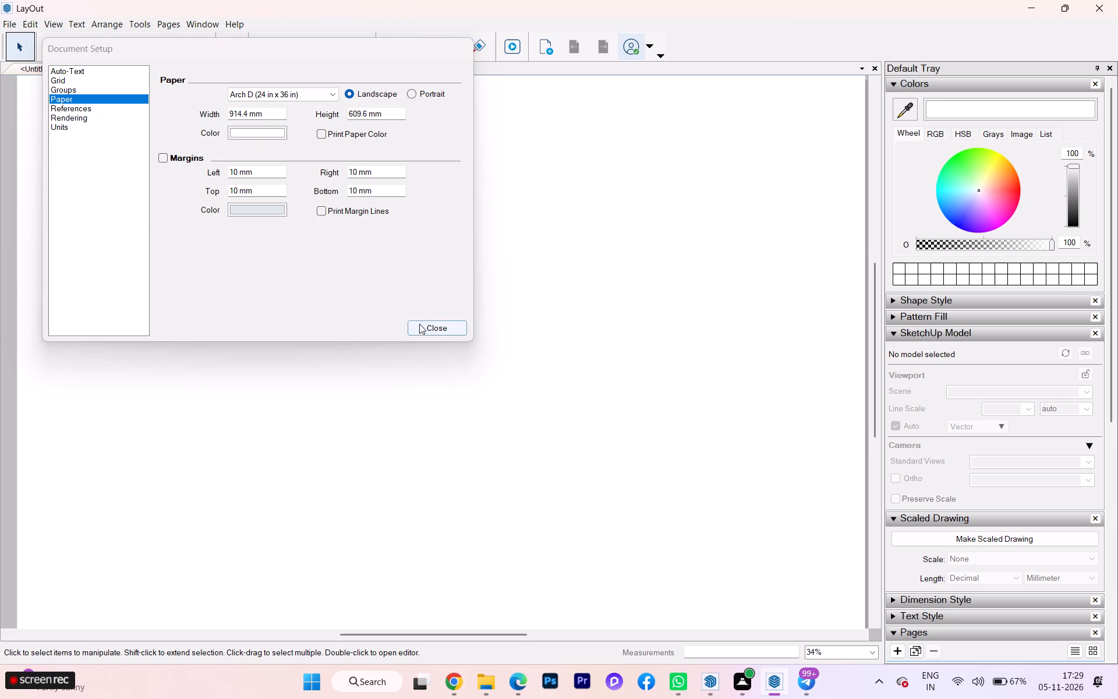
{"action": "left_click", "coordinate": [419, 325]}
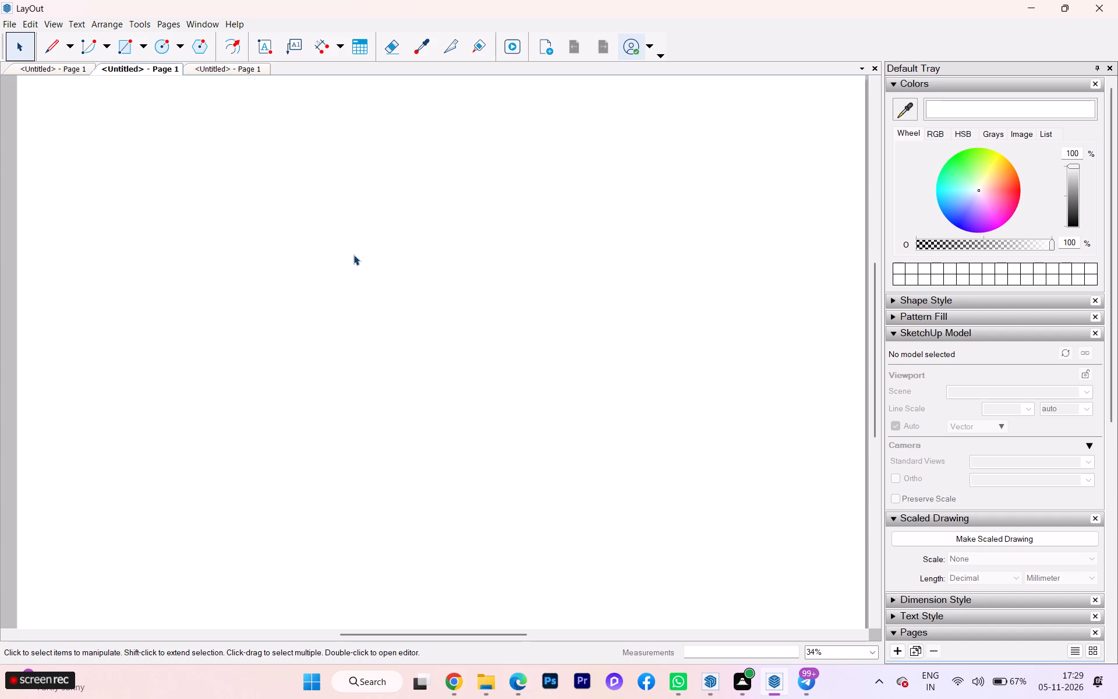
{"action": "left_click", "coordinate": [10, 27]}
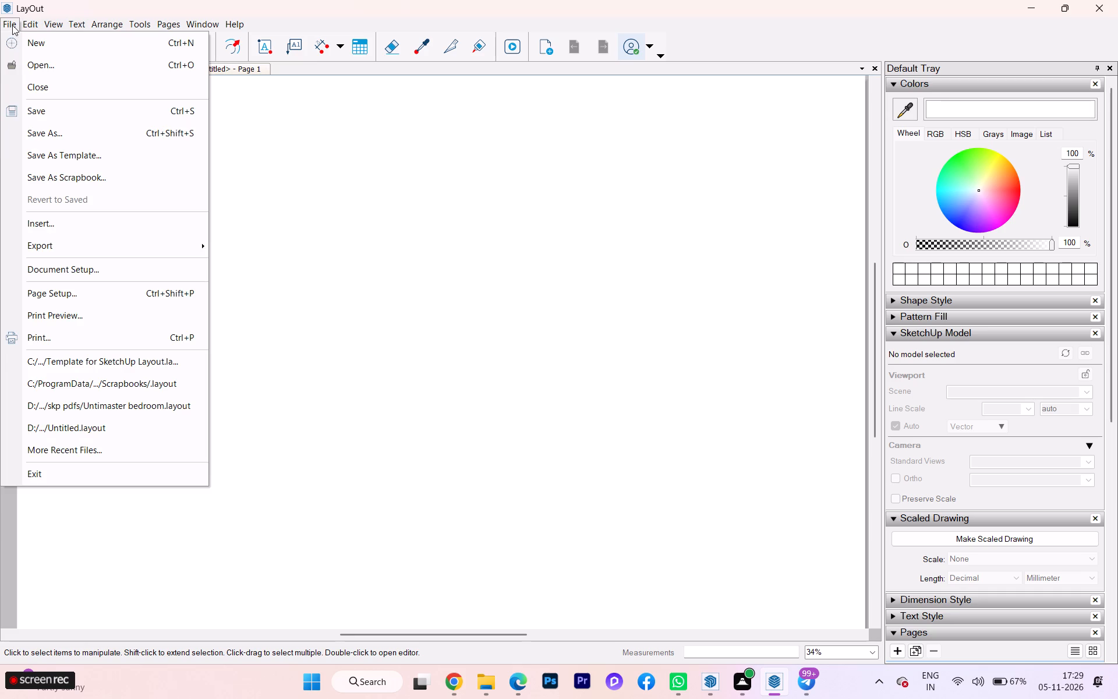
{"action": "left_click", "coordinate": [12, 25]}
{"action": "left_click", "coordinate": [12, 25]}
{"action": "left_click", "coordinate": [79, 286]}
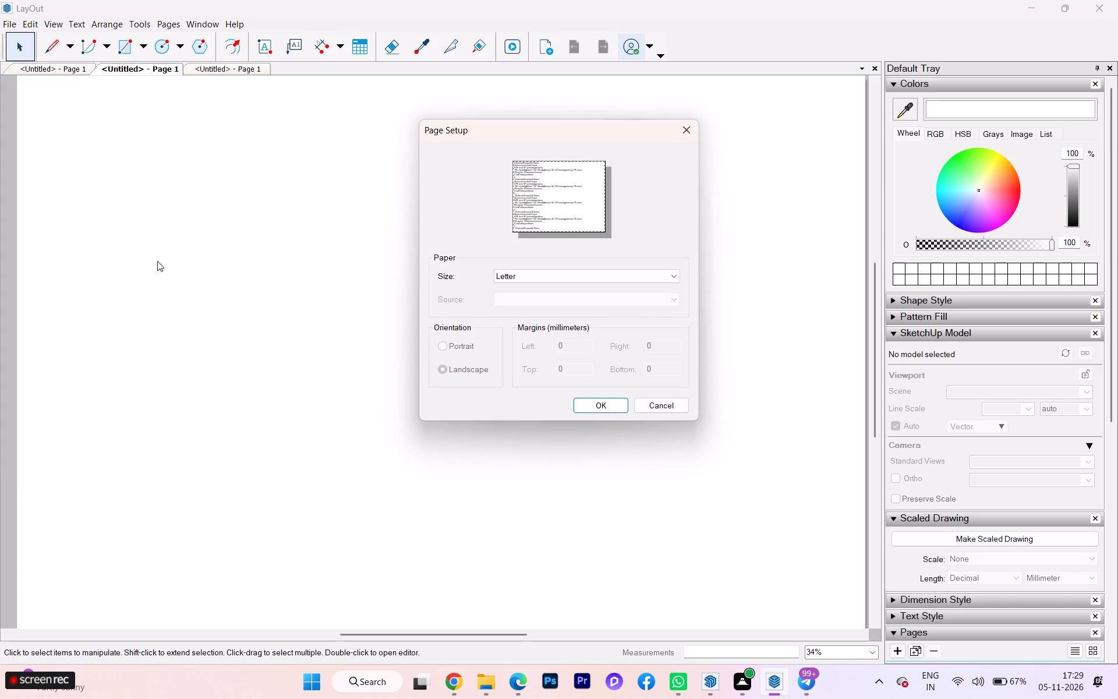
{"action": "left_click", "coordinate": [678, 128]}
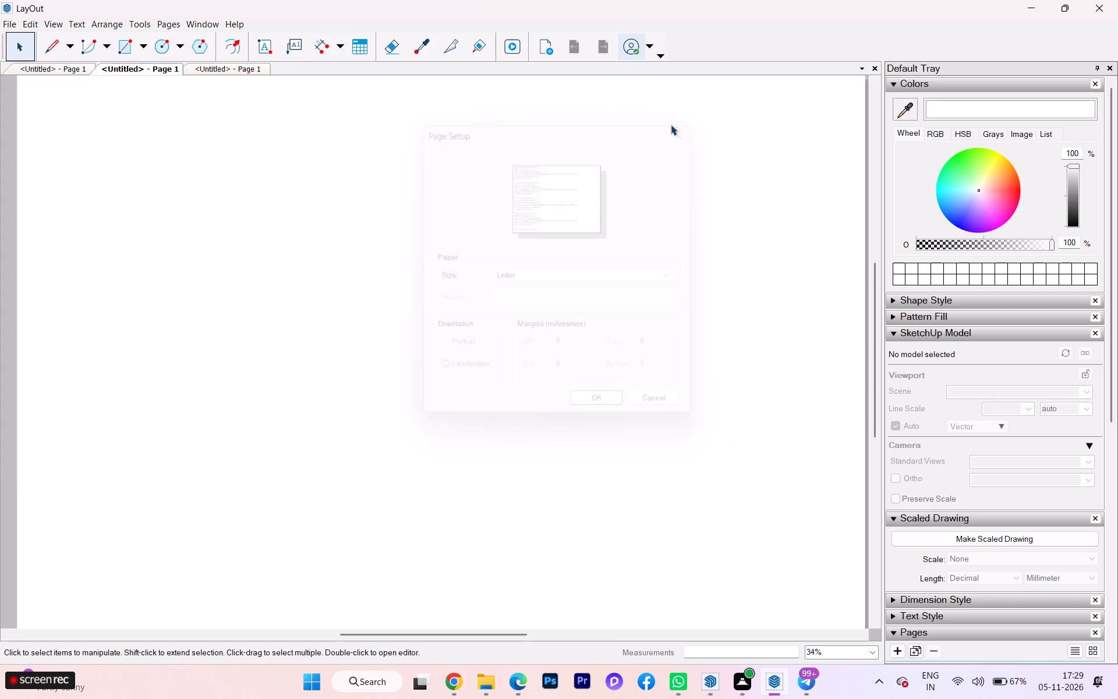
Choose Tabloid as the print paper size in the page setup of the empty document.
{"action": "left_click", "coordinate": [7, 21]}
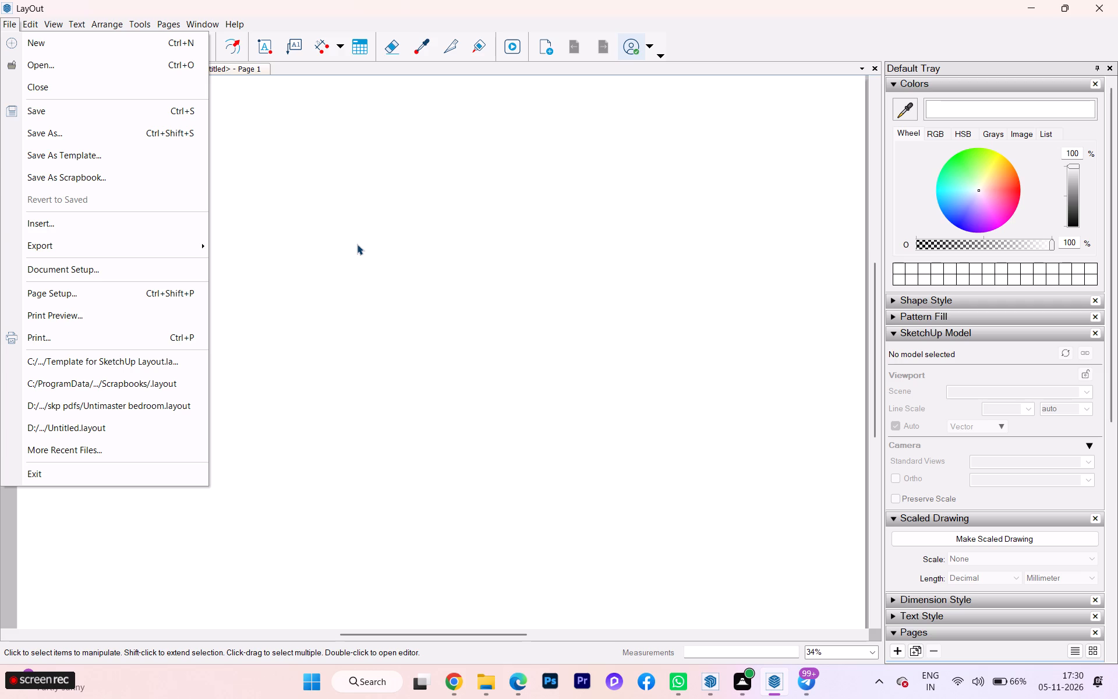
{"action": "left_click", "coordinate": [84, 293]}
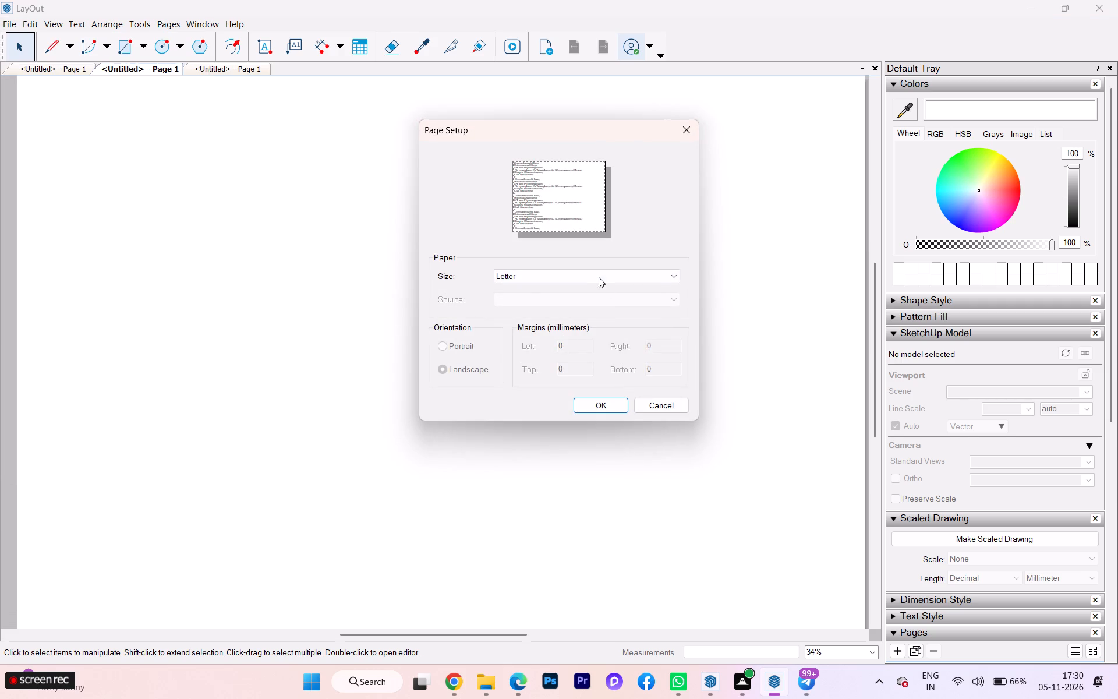
{"action": "left_click", "coordinate": [595, 274]}
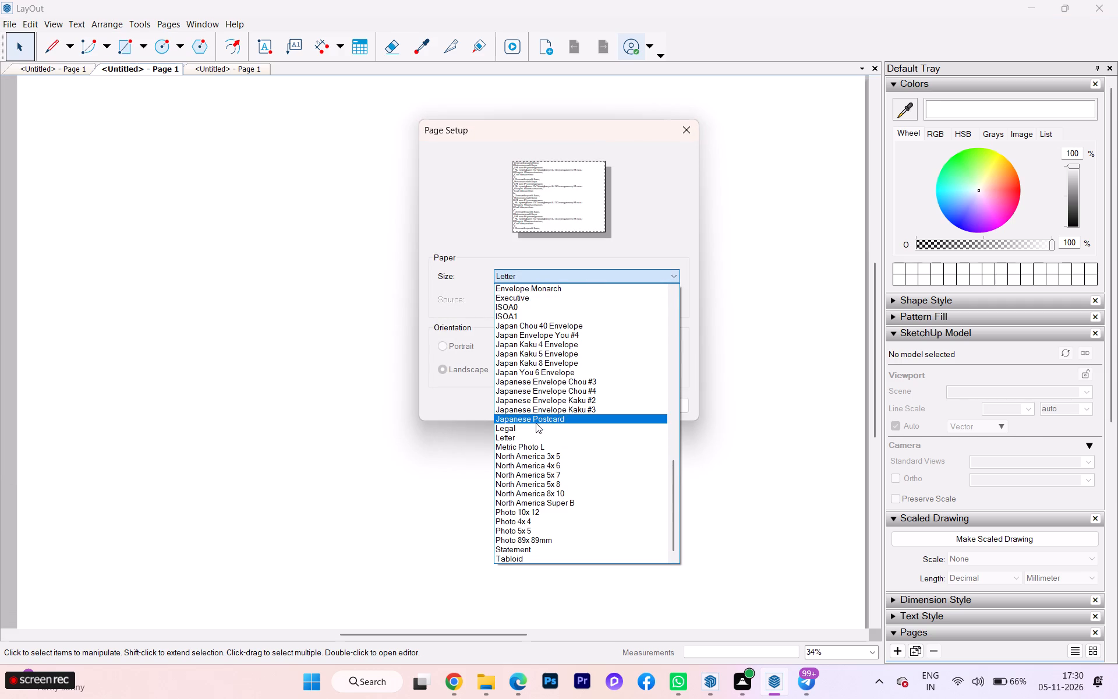
{"action": "scroll", "coordinate": [565, 437], "scroll_direction": "down", "scroll_amount": 4}
{"action": "scroll", "coordinate": [606, 516], "scroll_direction": "down", "scroll_amount": 2}
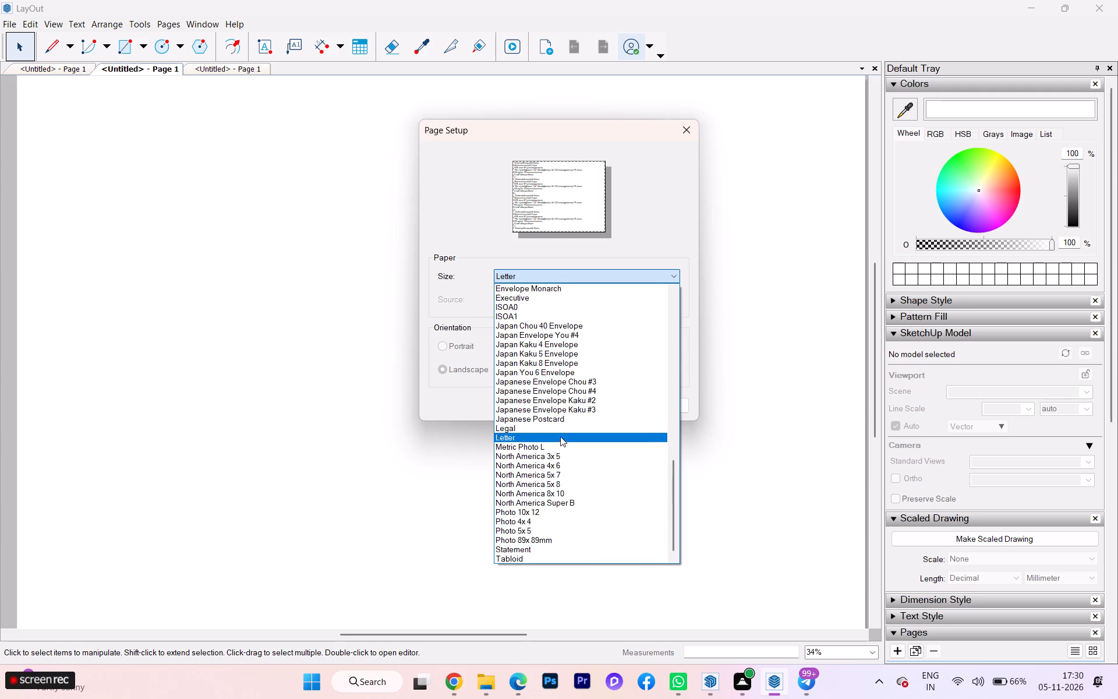
{"action": "scroll", "coordinate": [544, 397], "scroll_direction": "up", "scroll_amount": 3}
{"action": "scroll", "coordinate": [544, 397], "scroll_direction": "down", "scroll_amount": 3}
{"action": "scroll", "coordinate": [592, 538], "scroll_direction": "down", "scroll_amount": 2}
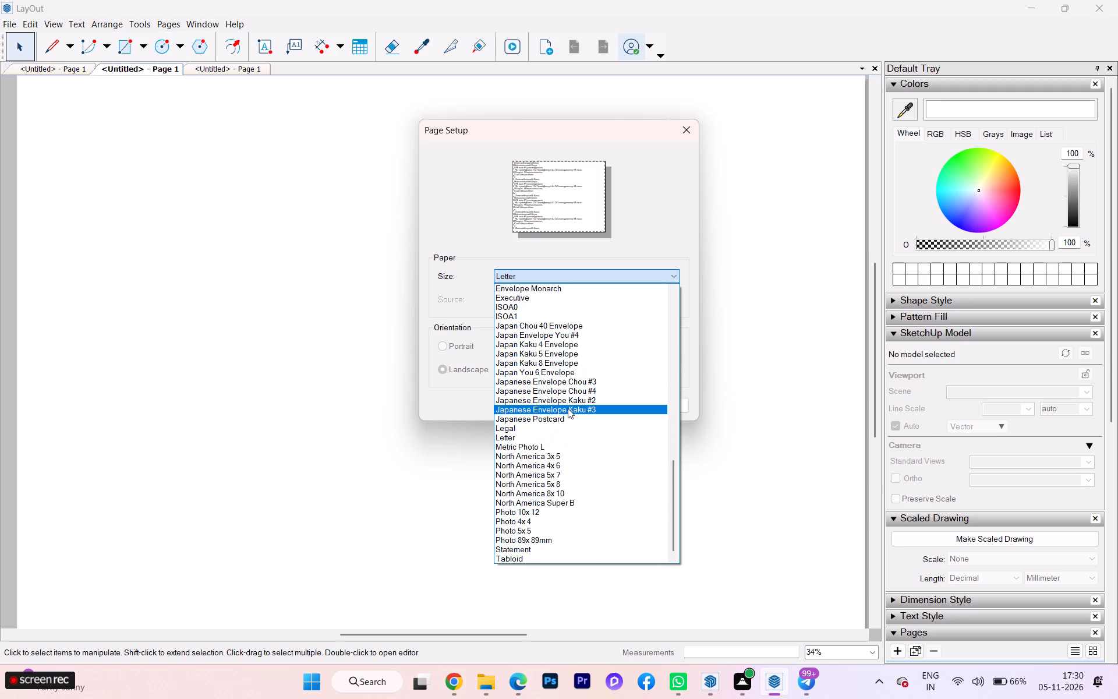
{"action": "scroll", "coordinate": [551, 375], "scroll_direction": "up", "scroll_amount": 2}
{"action": "scroll", "coordinate": [546, 313], "scroll_direction": "up", "scroll_amount": 1}
{"action": "scroll", "coordinate": [546, 312], "scroll_direction": "down", "scroll_amount": 1}
{"action": "scroll", "coordinate": [546, 311], "scroll_direction": "up", "scroll_amount": 14}
{"action": "scroll", "coordinate": [535, 293], "scroll_direction": "down", "scroll_amount": 1}
{"action": "scroll", "coordinate": [535, 293], "scroll_direction": "up", "scroll_amount": 1}
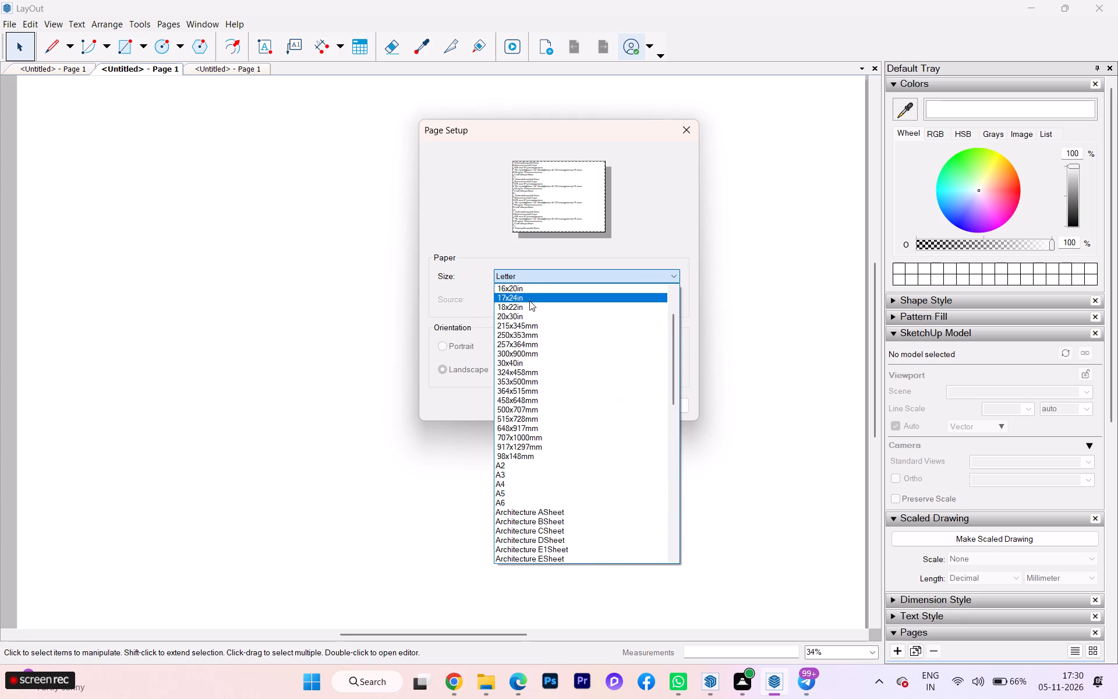
{"action": "scroll", "coordinate": [543, 330], "scroll_direction": "up", "scroll_amount": 5}
{"action": "scroll", "coordinate": [552, 337], "scroll_direction": "down", "scroll_amount": 1}
{"action": "scroll", "coordinate": [552, 337], "scroll_direction": "up", "scroll_amount": 10}
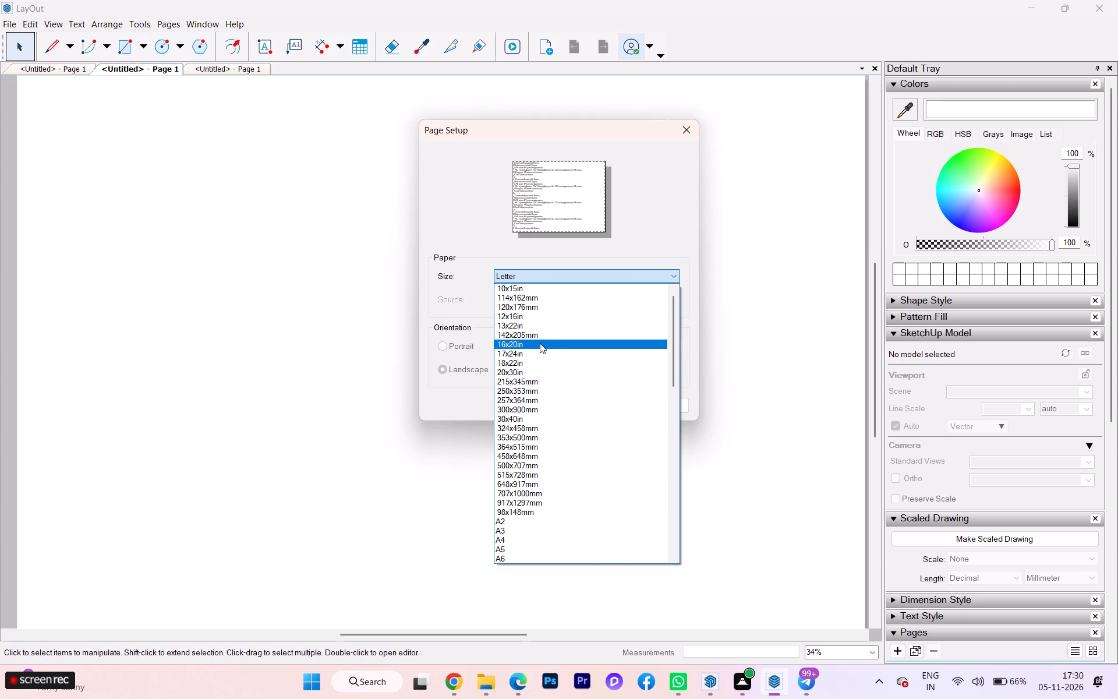
{"action": "scroll", "coordinate": [568, 419], "scroll_direction": "down", "scroll_amount": 3}
{"action": "scroll", "coordinate": [568, 428], "scroll_direction": "up", "scroll_amount": 1}
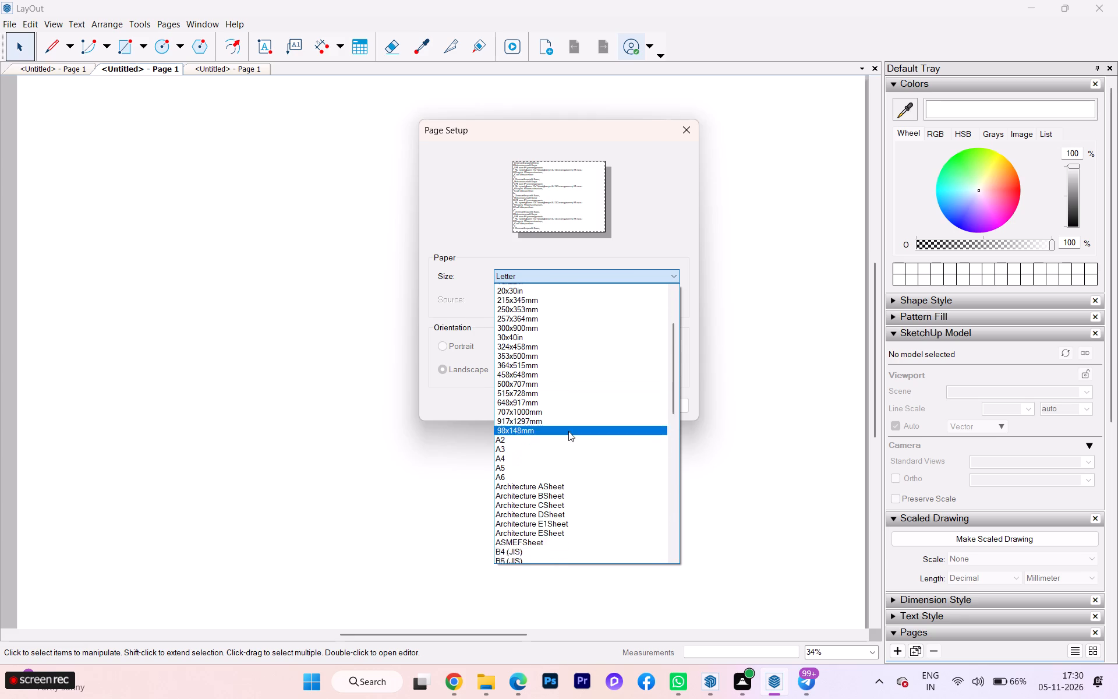
{"action": "scroll", "coordinate": [568, 432], "scroll_direction": "down", "scroll_amount": 4}
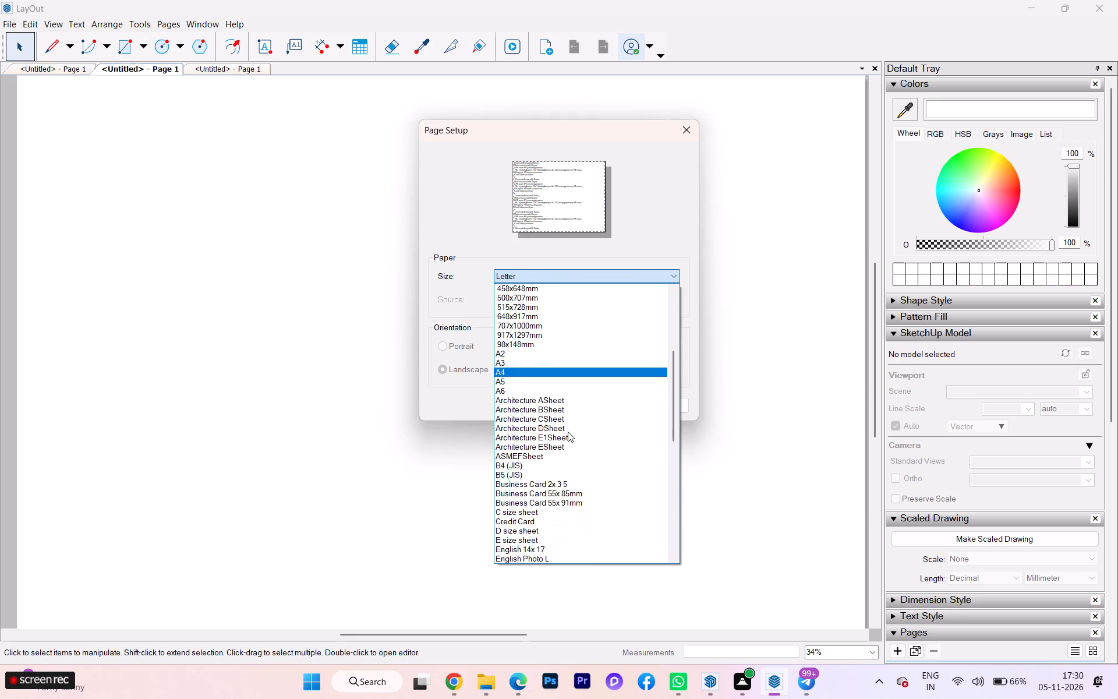
{"action": "scroll", "coordinate": [567, 436], "scroll_direction": "down", "scroll_amount": 3}
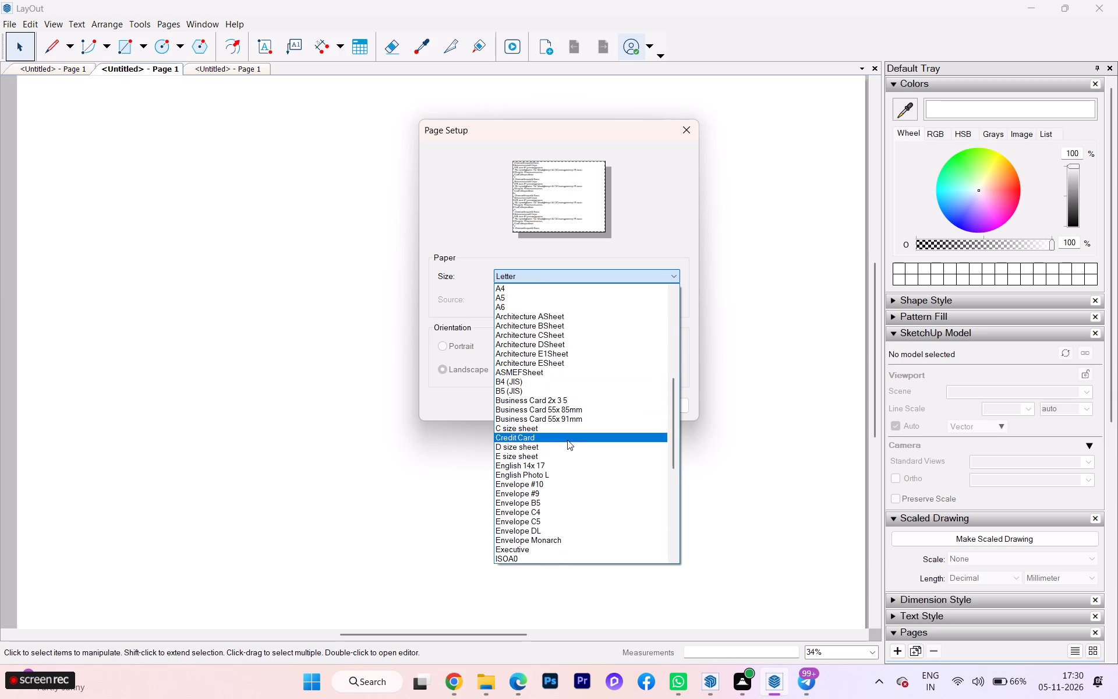
{"action": "scroll", "coordinate": [567, 442], "scroll_direction": "down", "scroll_amount": 1}
{"action": "scroll", "coordinate": [567, 442], "scroll_direction": "up", "scroll_amount": 1}
{"action": "scroll", "coordinate": [567, 442], "scroll_direction": "down", "scroll_amount": 5}
{"action": "scroll", "coordinate": [567, 443], "scroll_direction": "up", "scroll_amount": 1}
{"action": "scroll", "coordinate": [567, 443], "scroll_direction": "down", "scroll_amount": 3}
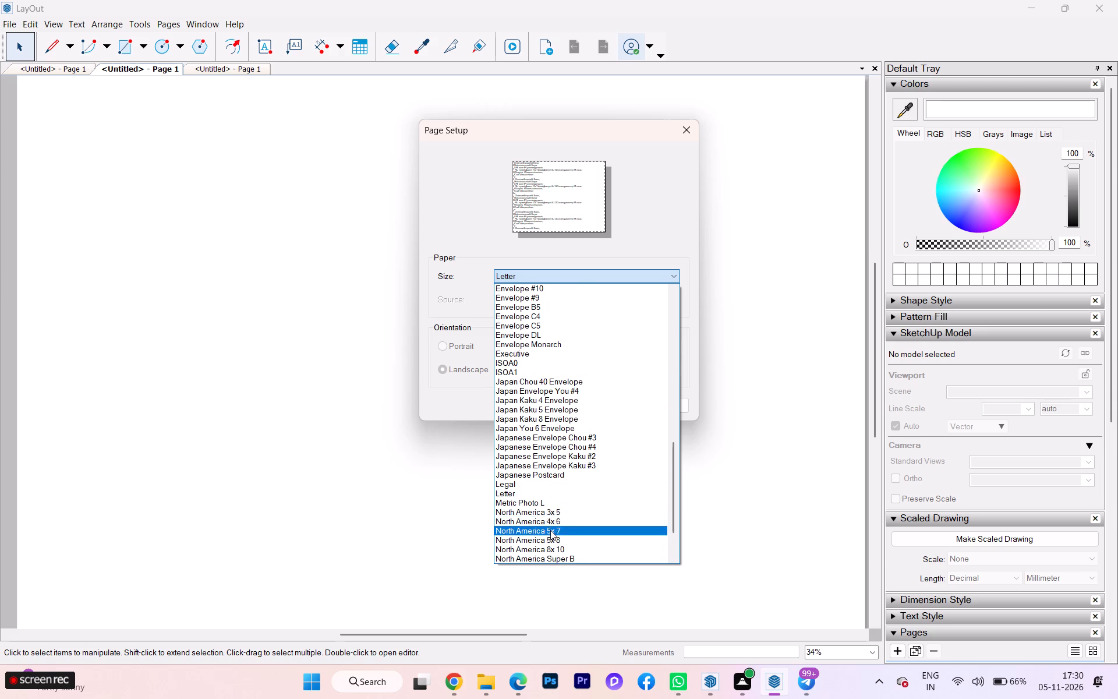
{"action": "scroll", "coordinate": [561, 520], "scroll_direction": "down", "scroll_amount": 5}
{"action": "left_click", "coordinate": [539, 559]}
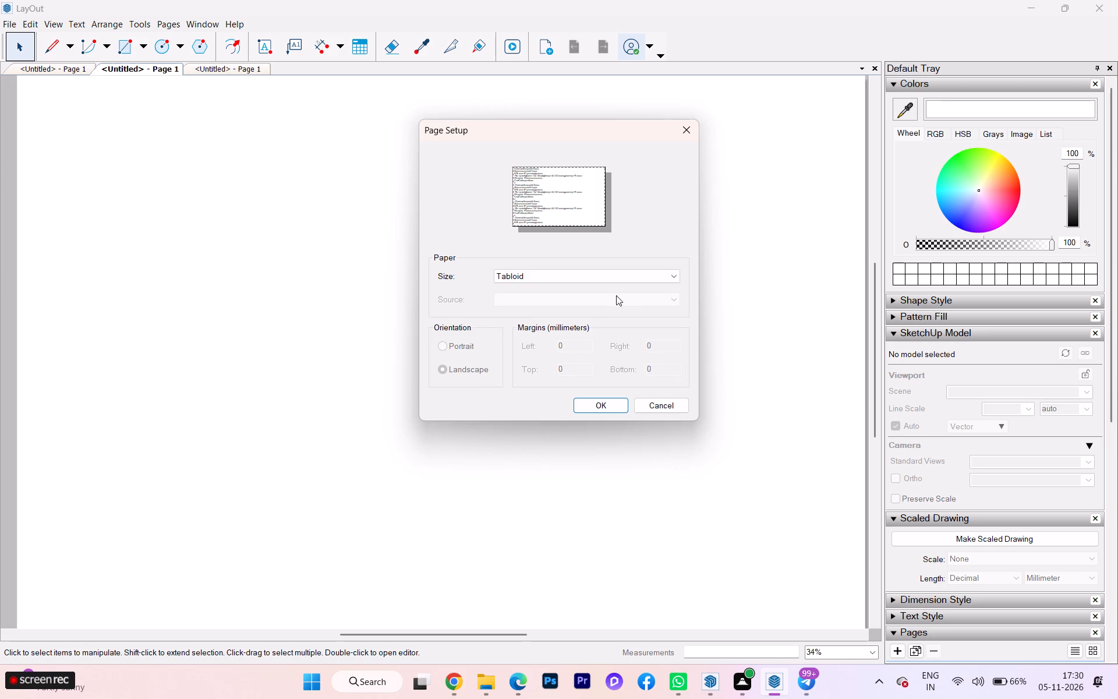
Look through the page setup's available print paper sizes again.
{"action": "left_click", "coordinate": [630, 290]}
{"action": "left_click", "coordinate": [625, 282]}
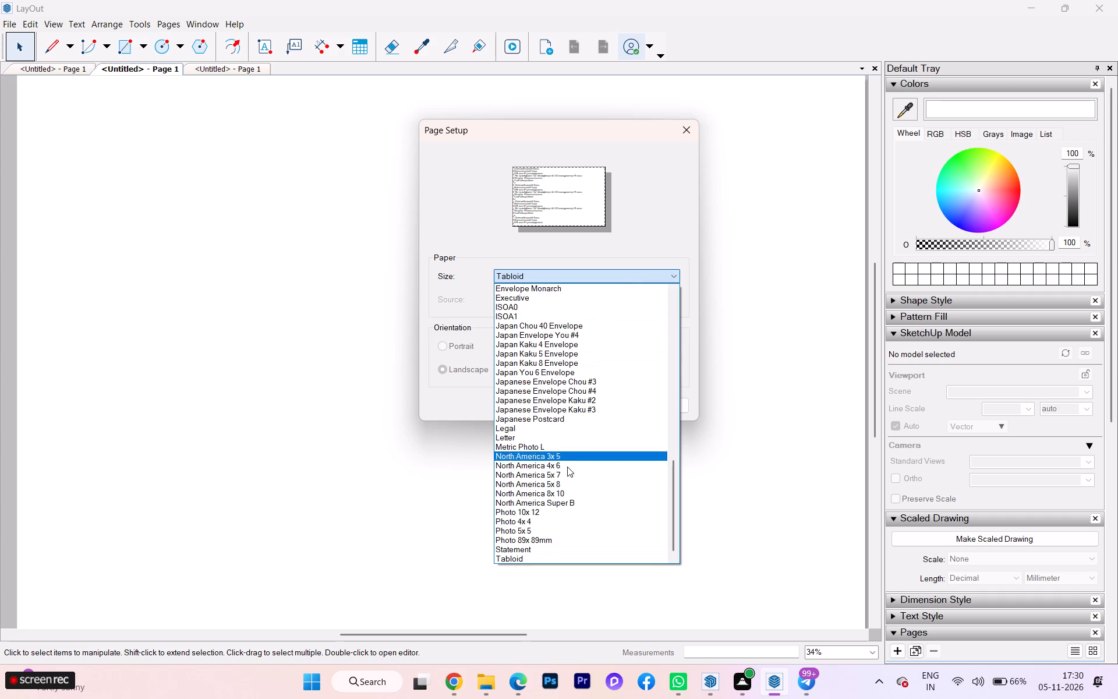
{"action": "scroll", "coordinate": [565, 485], "scroll_direction": "down", "scroll_amount": 1}
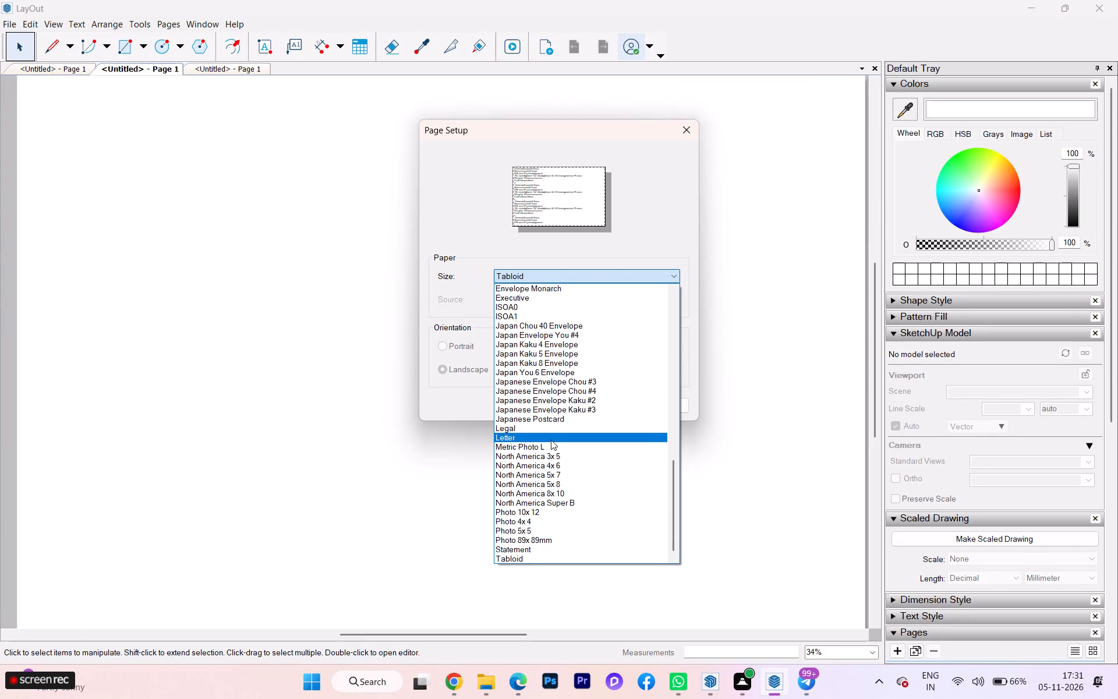
{"action": "scroll", "coordinate": [569, 458], "scroll_direction": "down", "scroll_amount": 5}
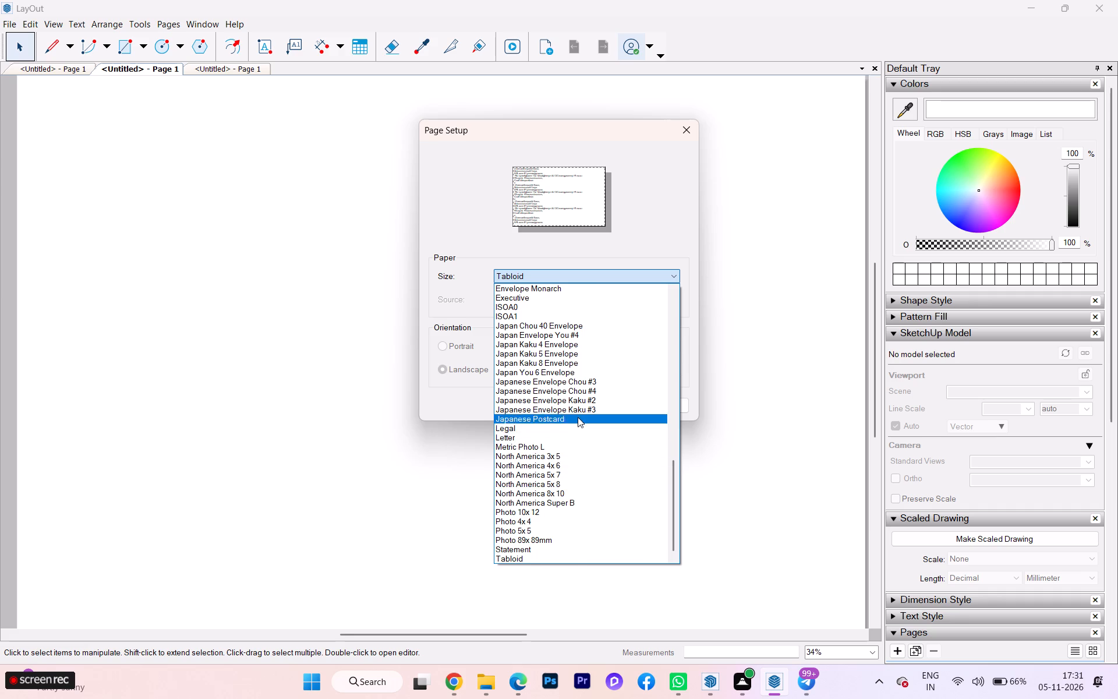
{"action": "scroll", "coordinate": [578, 414], "scroll_direction": "up", "scroll_amount": 7}
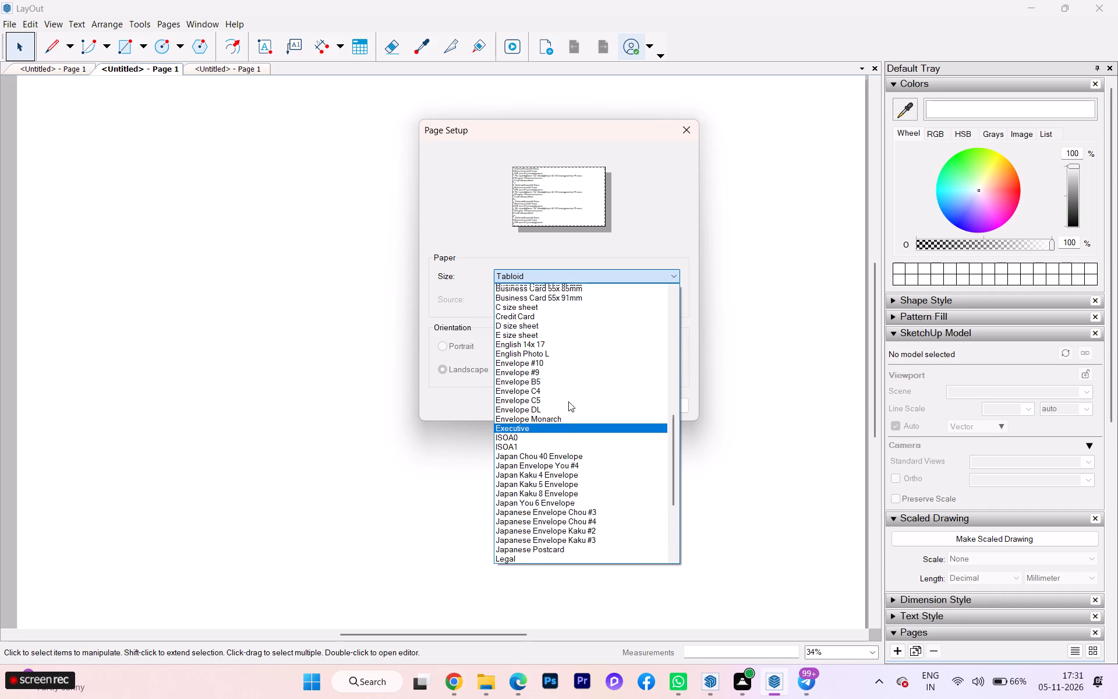
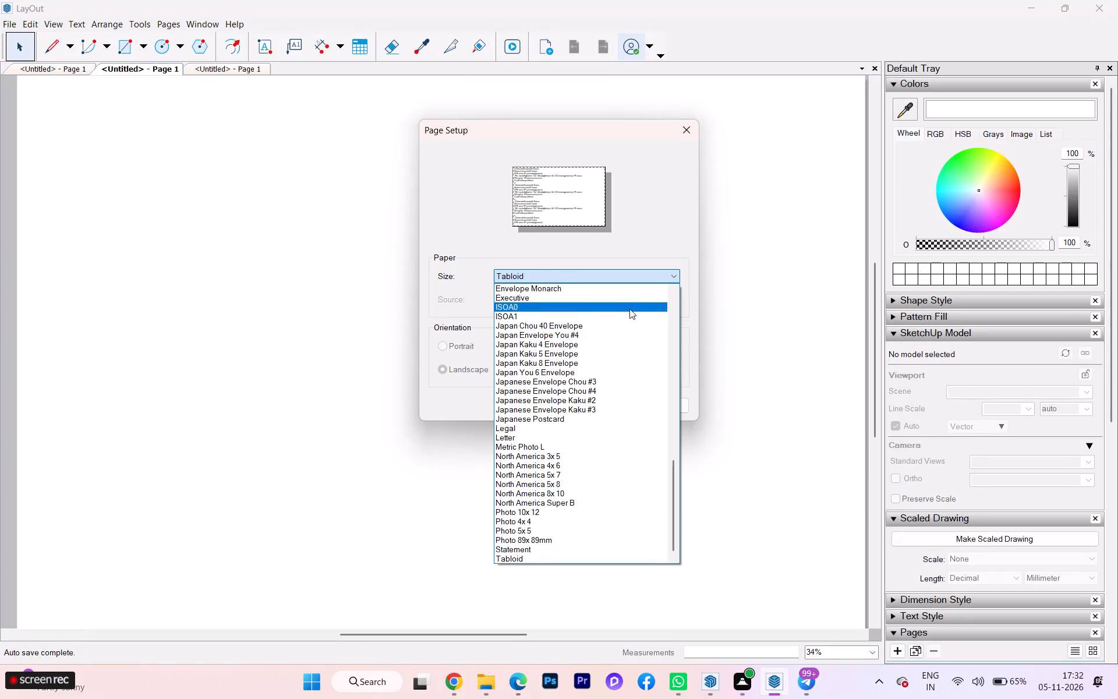
Set the print paper size to 917x1297mm in the page setup and confirm it.
{"action": "scroll", "coordinate": [625, 309], "scroll_direction": "up", "scroll_amount": 1}
{"action": "scroll", "coordinate": [625, 309], "scroll_direction": "down", "scroll_amount": 1}
{"action": "scroll", "coordinate": [625, 309], "scroll_direction": "up", "scroll_amount": 5}
{"action": "scroll", "coordinate": [625, 309], "scroll_direction": "down", "scroll_amount": 3}
{"action": "scroll", "coordinate": [625, 309], "scroll_direction": "up", "scroll_amount": 14}
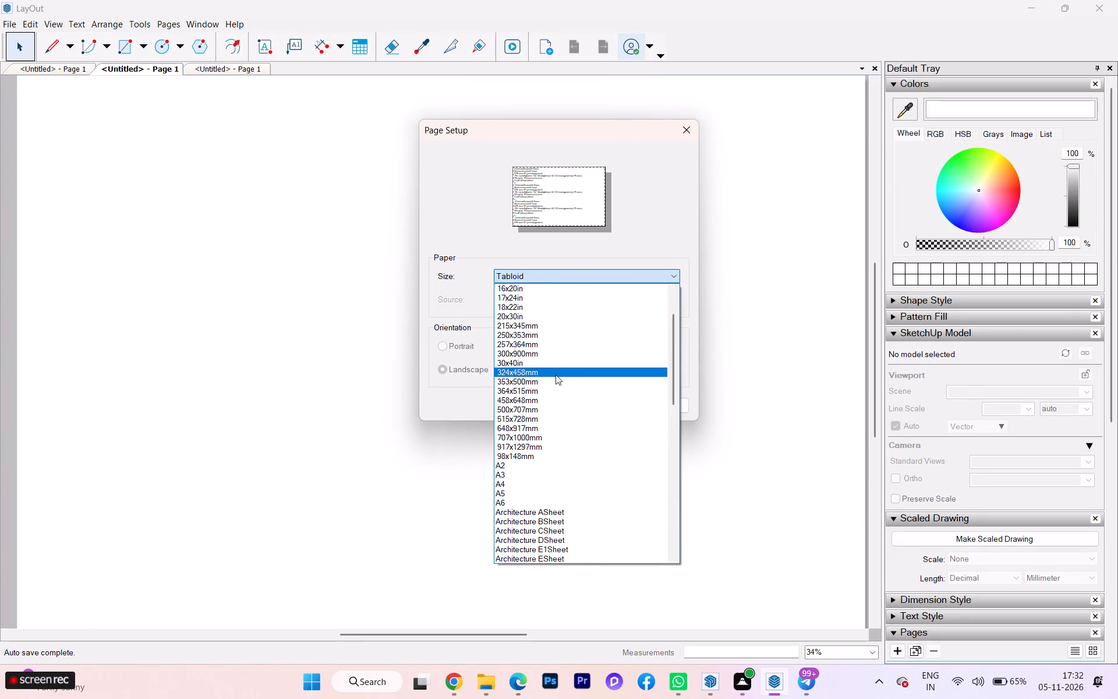
{"action": "left_click", "coordinate": [536, 446]}
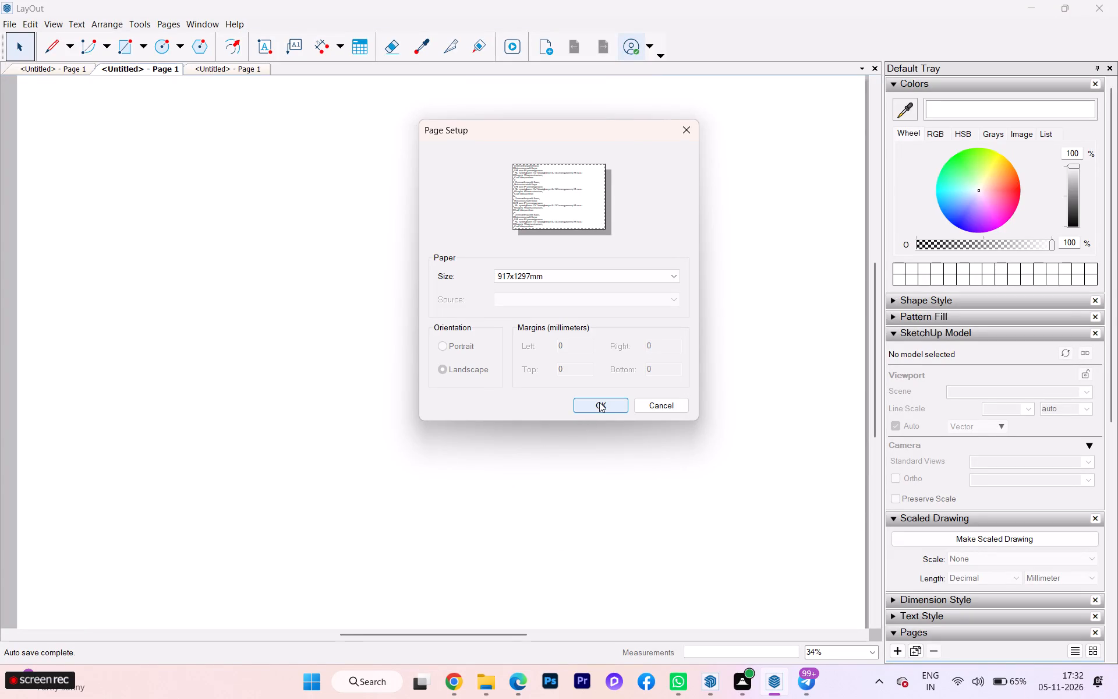
{"action": "left_click", "coordinate": [599, 402]}
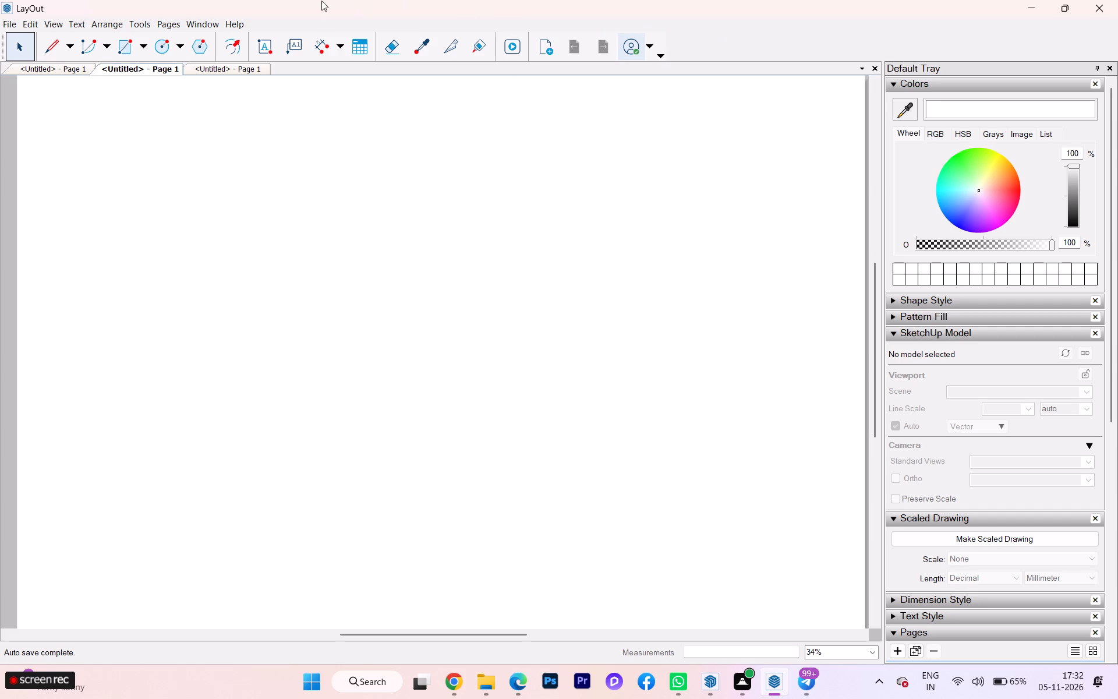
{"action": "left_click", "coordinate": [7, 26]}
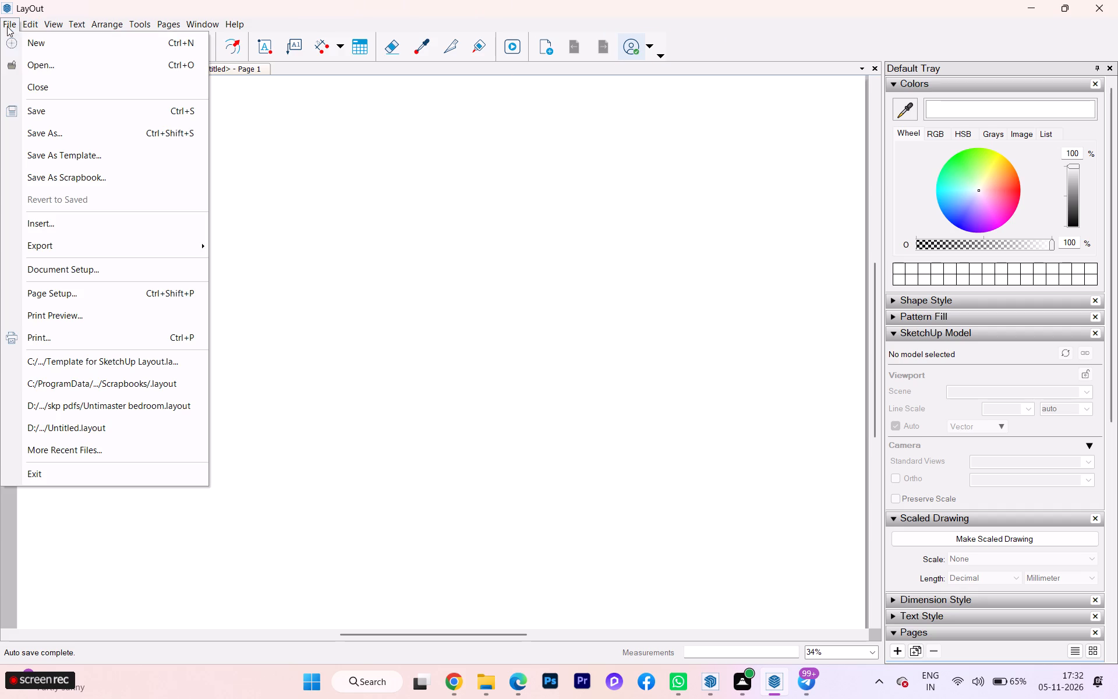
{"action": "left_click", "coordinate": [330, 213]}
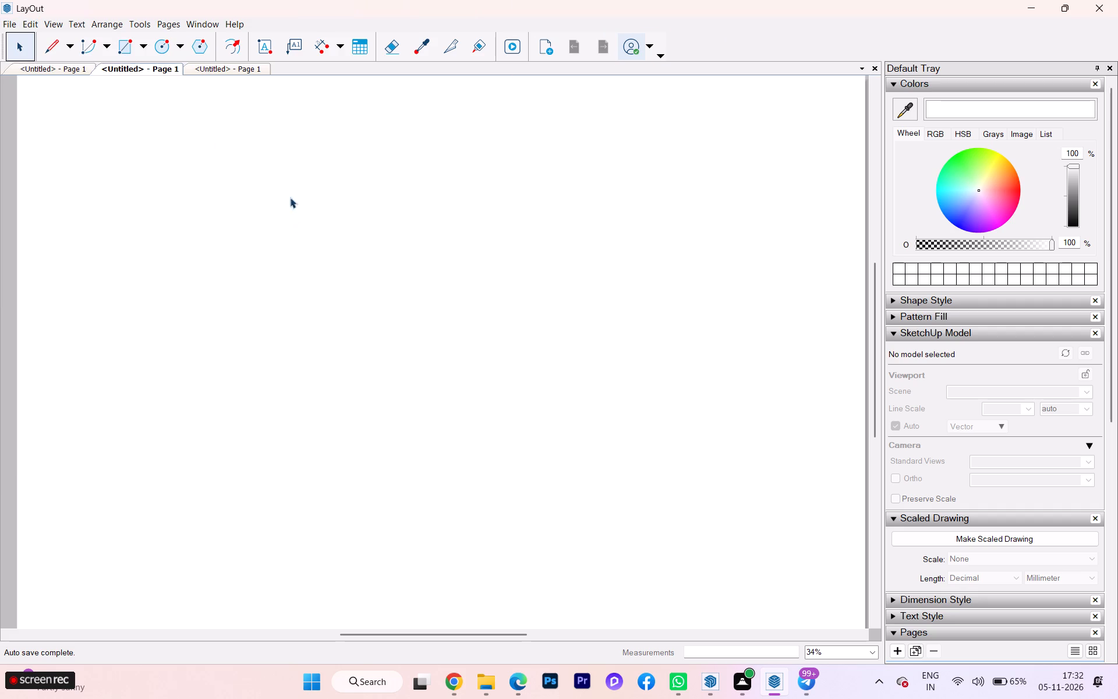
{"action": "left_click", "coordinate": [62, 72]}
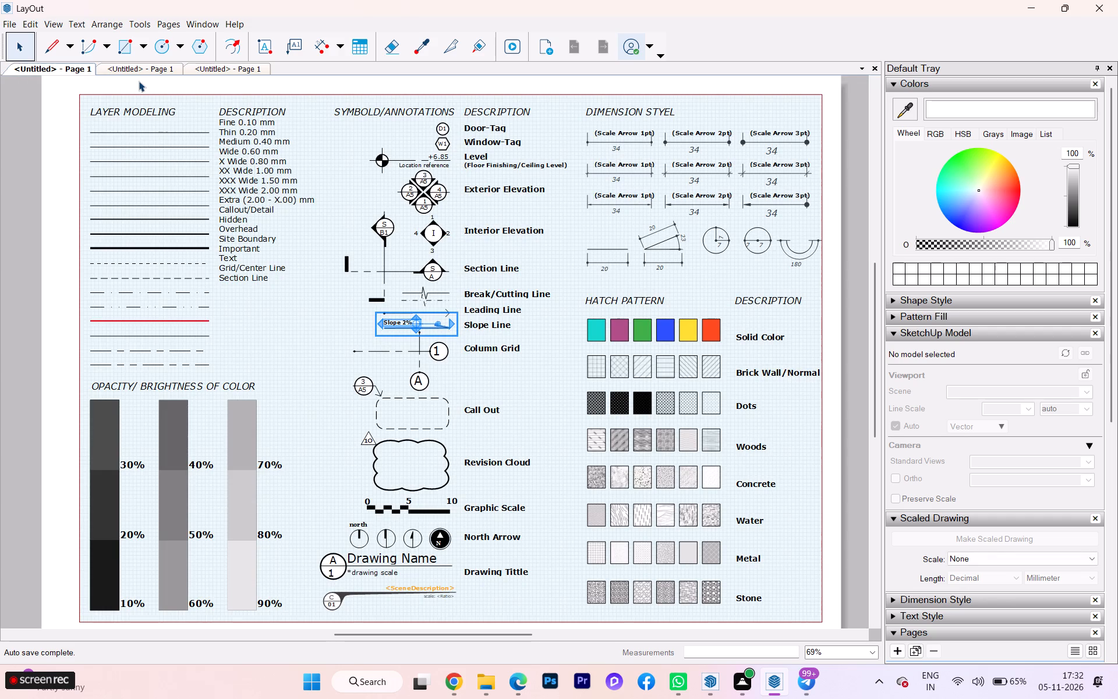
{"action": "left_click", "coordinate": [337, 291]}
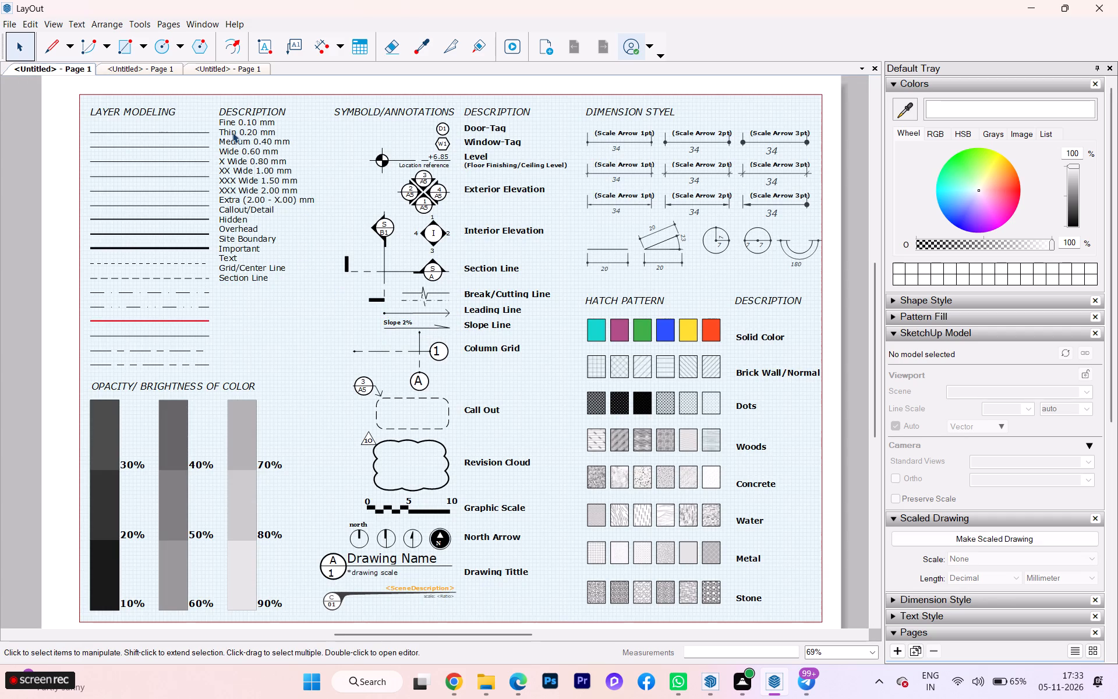
In the document with the house elevation, set the model viewport's rendering to Vector.
{"action": "left_click", "coordinate": [229, 72]}
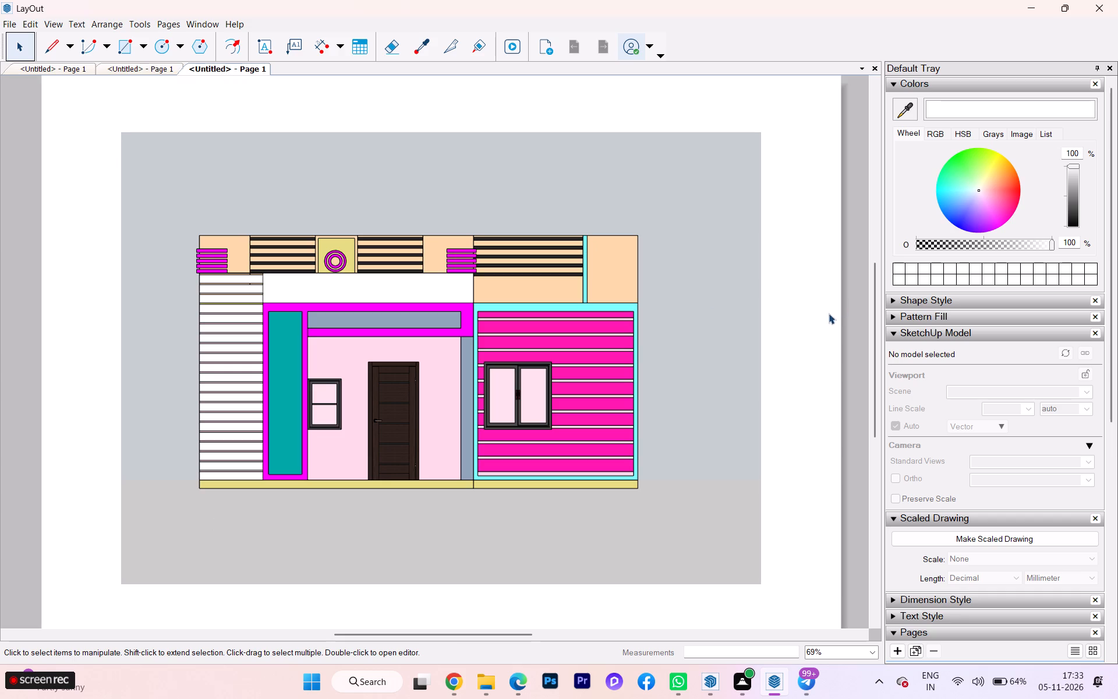
{"action": "left_click", "coordinate": [905, 336]}
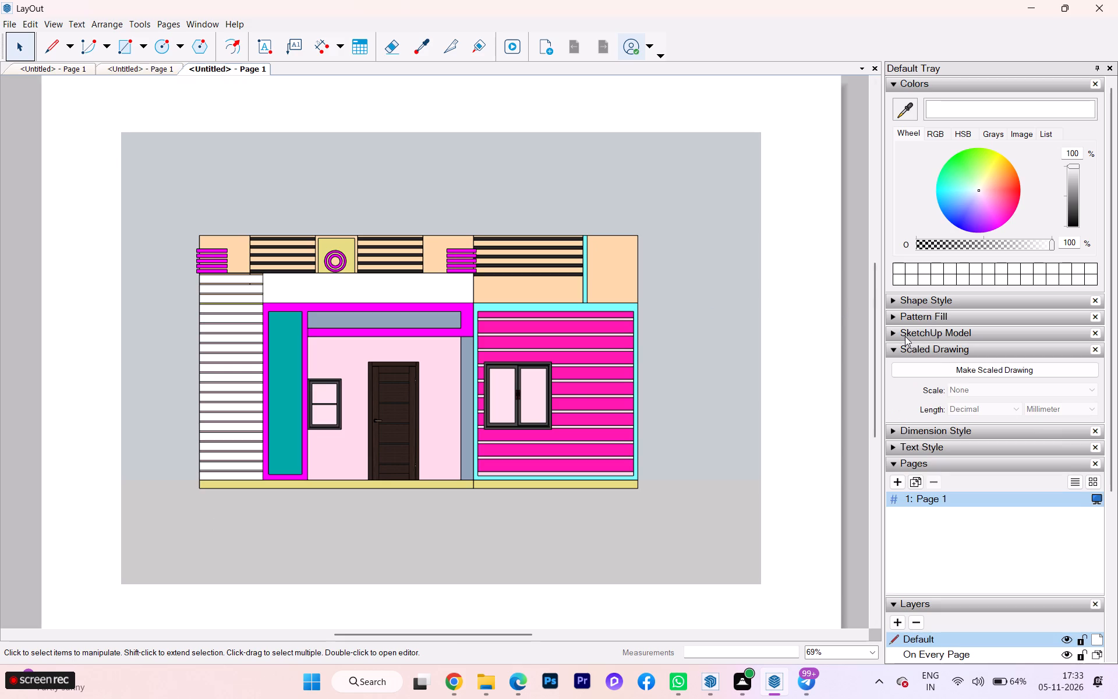
{"action": "left_click", "coordinate": [564, 387]}
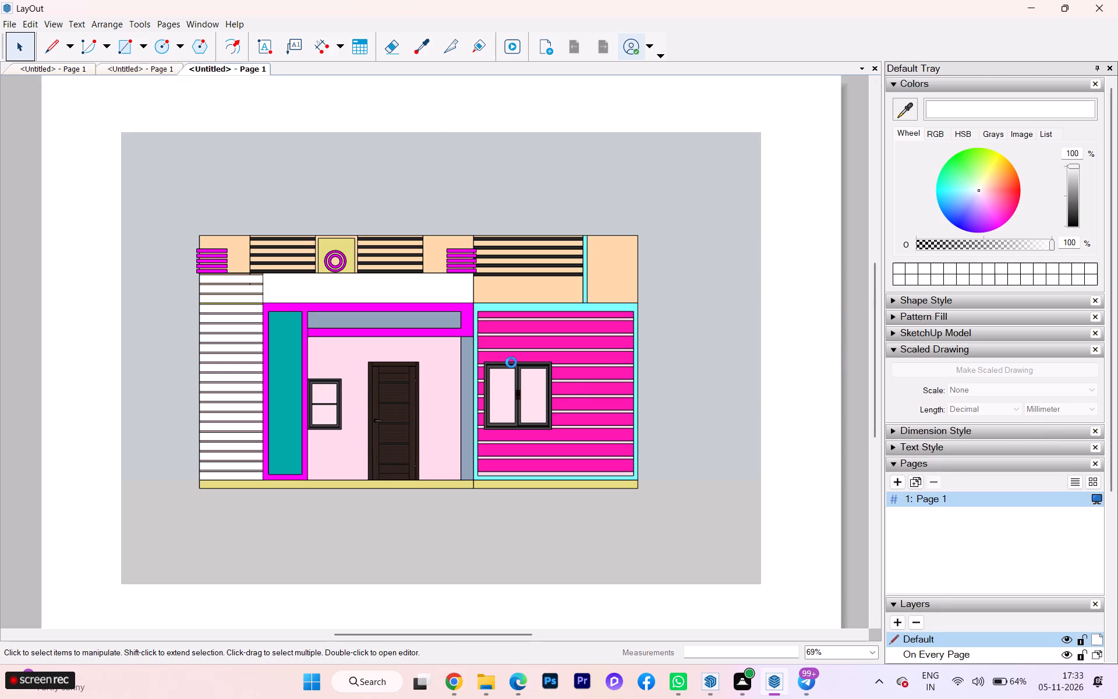
{"action": "left_click", "coordinate": [915, 332]}
{"action": "left_click", "coordinate": [1009, 395]}
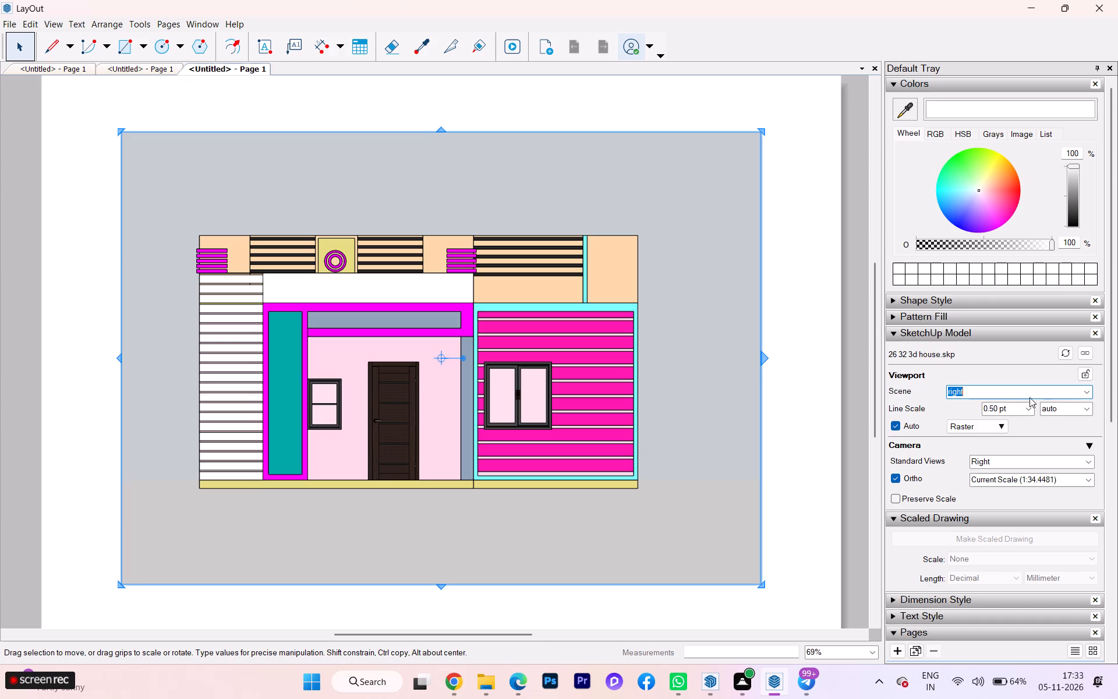
{"action": "left_click", "coordinate": [1088, 391]}
{"action": "left_click", "coordinate": [968, 415]}
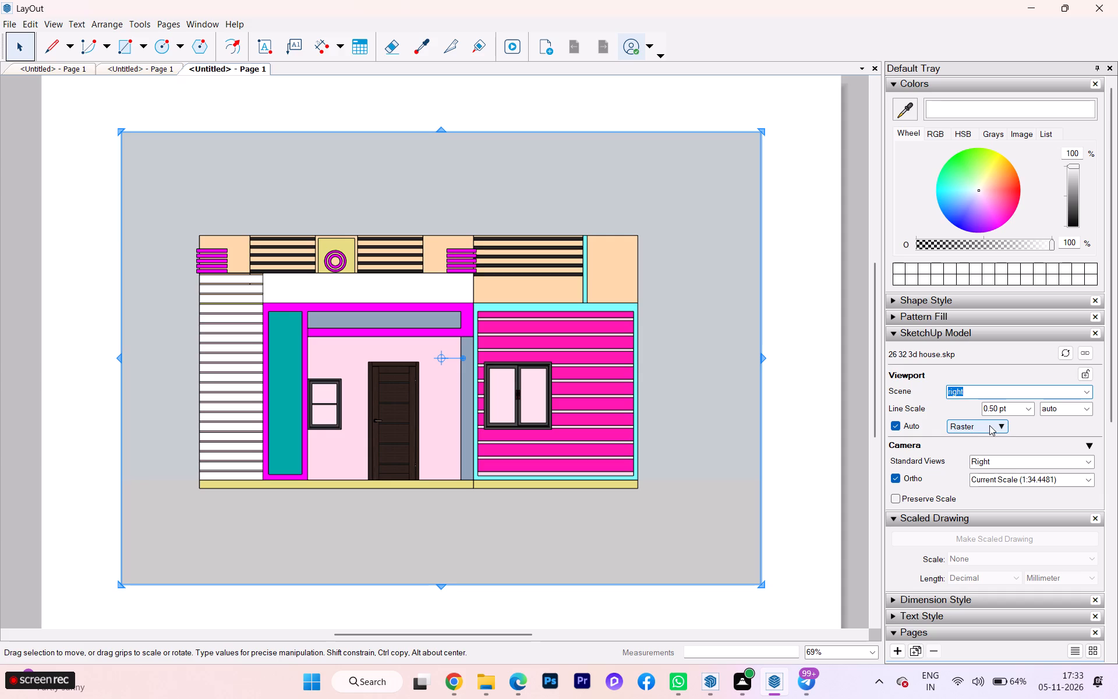
{"action": "left_click", "coordinate": [989, 425]}
{"action": "left_click", "coordinate": [987, 443]}
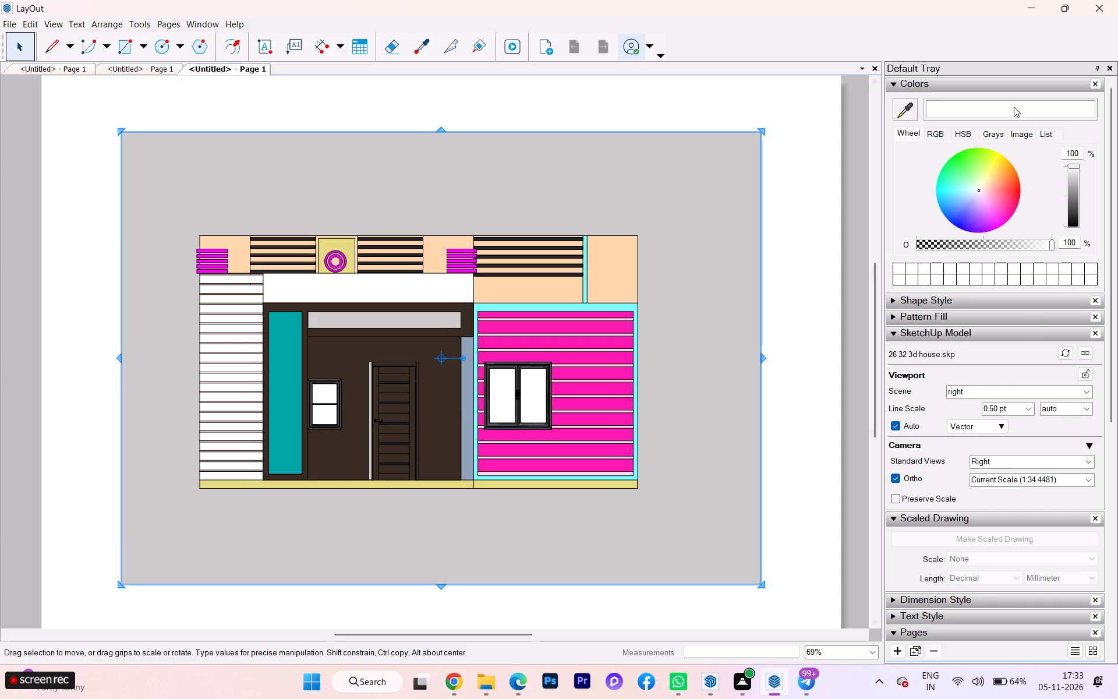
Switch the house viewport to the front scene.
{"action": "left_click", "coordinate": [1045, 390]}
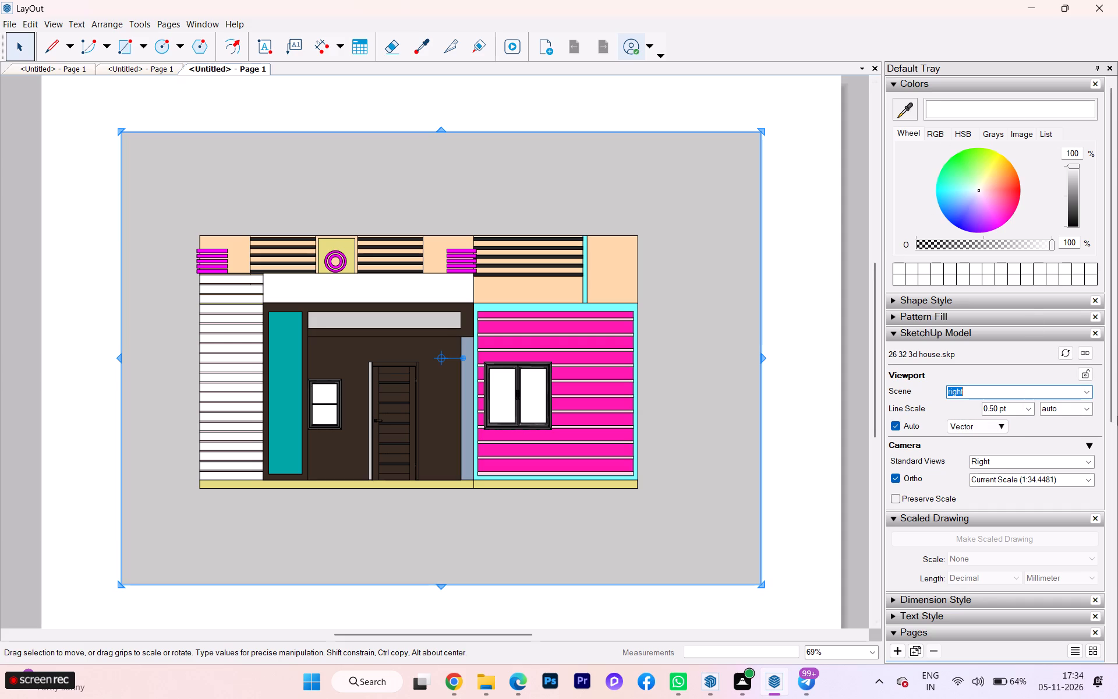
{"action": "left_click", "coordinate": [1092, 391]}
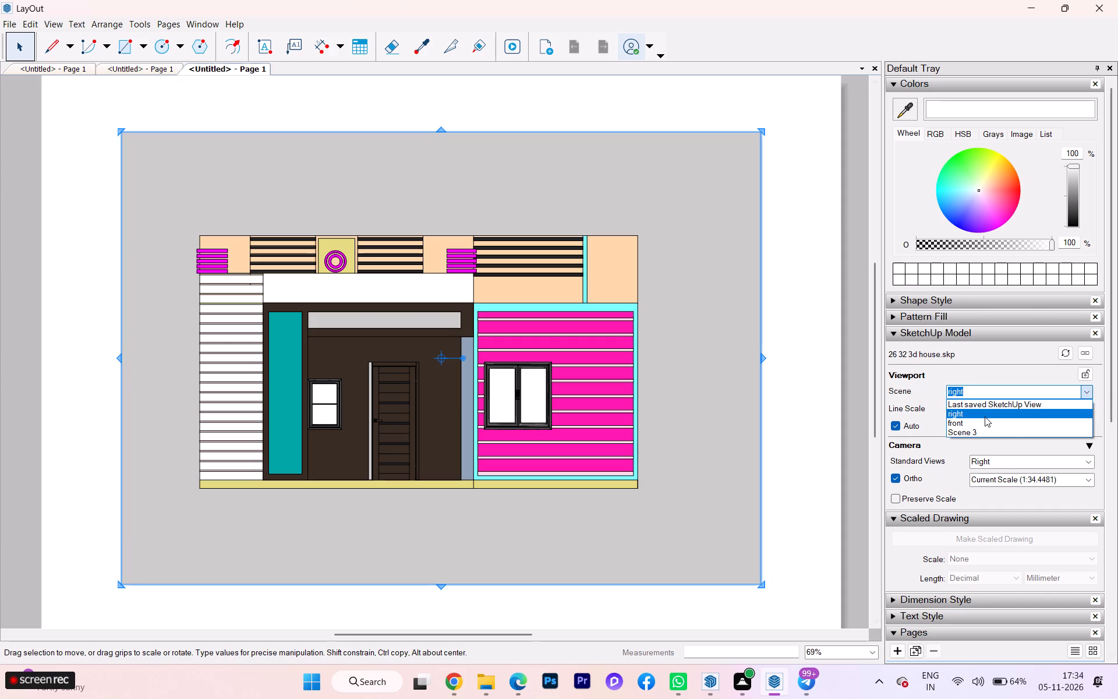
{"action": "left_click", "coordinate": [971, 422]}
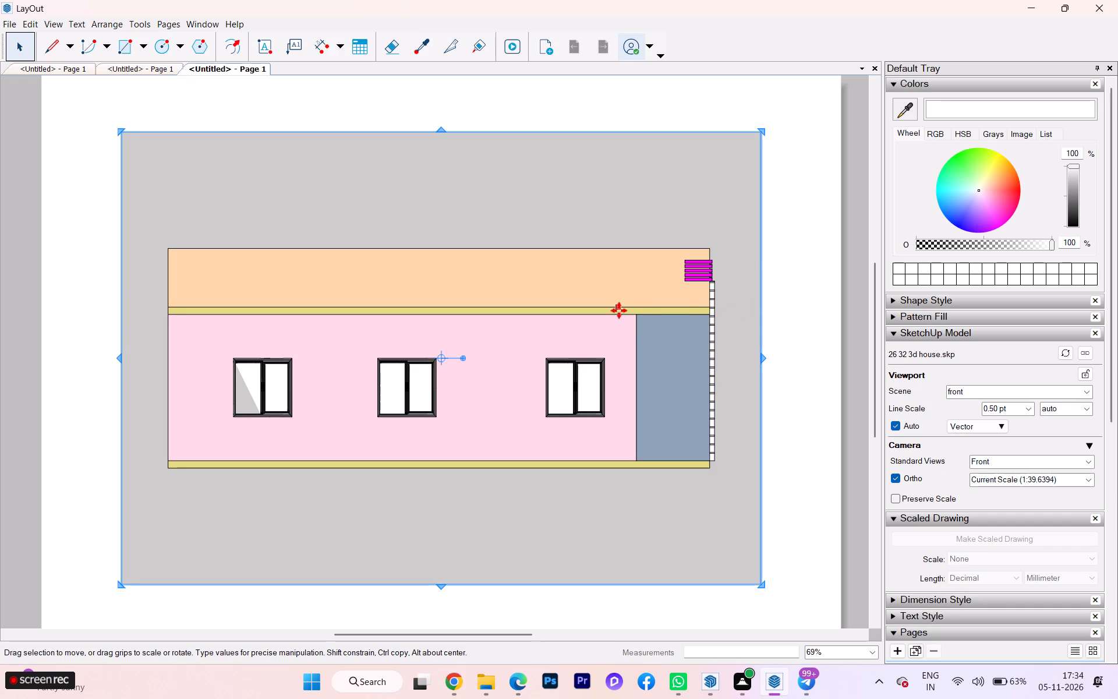
Switch the house viewport to Scene 3.
{"action": "left_click", "coordinate": [978, 389]}
{"action": "left_click", "coordinate": [1025, 404]}
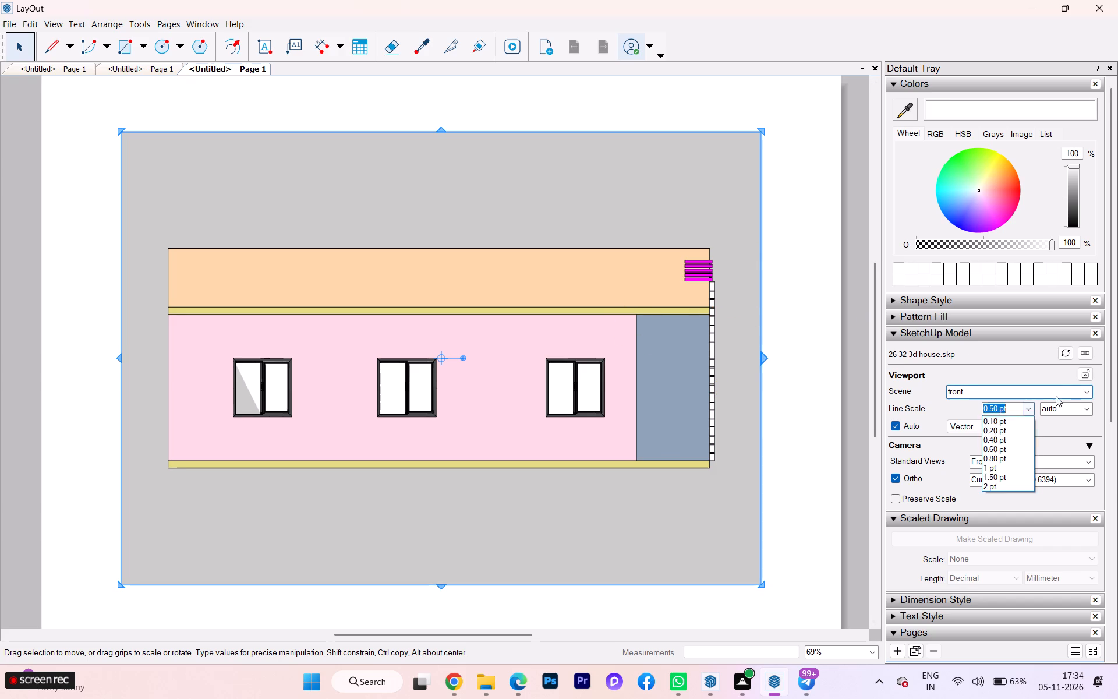
{"action": "left_click", "coordinate": [1069, 388]}
{"action": "left_click", "coordinate": [1069, 388]}
{"action": "left_click", "coordinate": [1086, 388]}
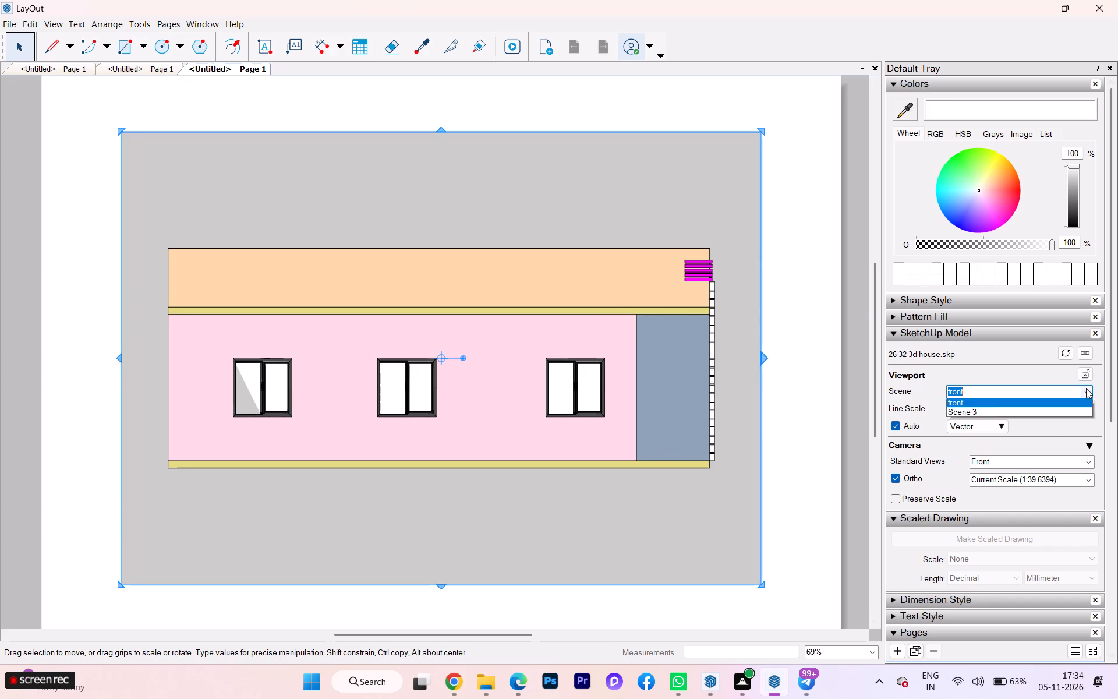
{"action": "left_click", "coordinate": [979, 412]}
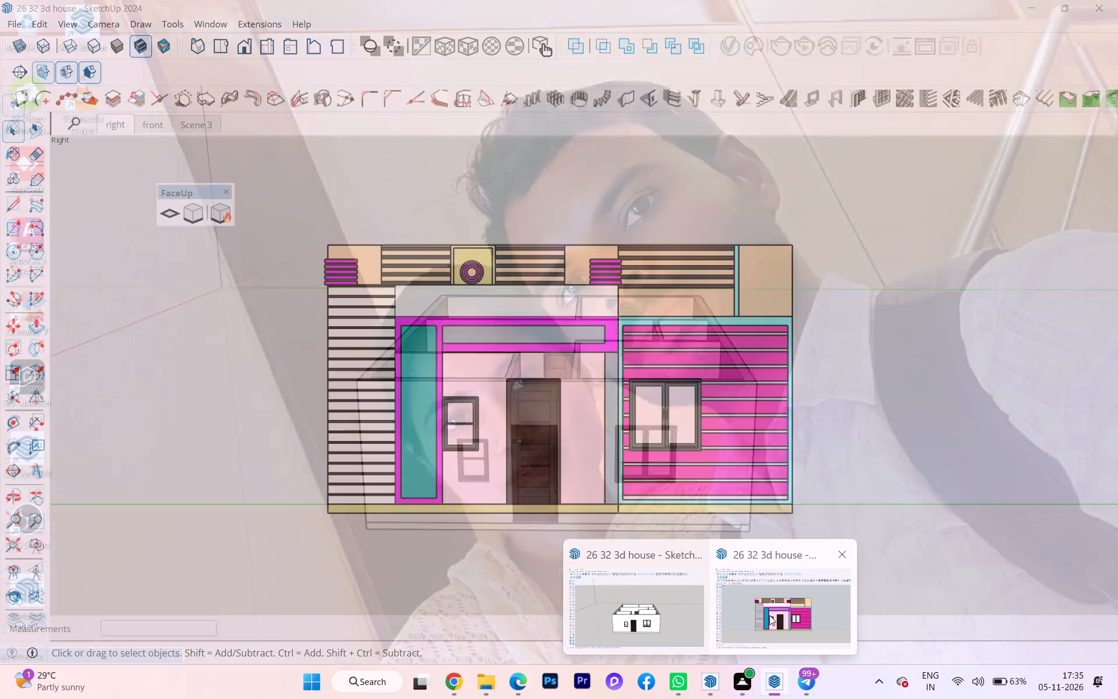
Switch to the coloured 26 32 3d house model in SketchUp and purge its unused items through the model statistics.
{"action": "left_click", "coordinate": [771, 615]}
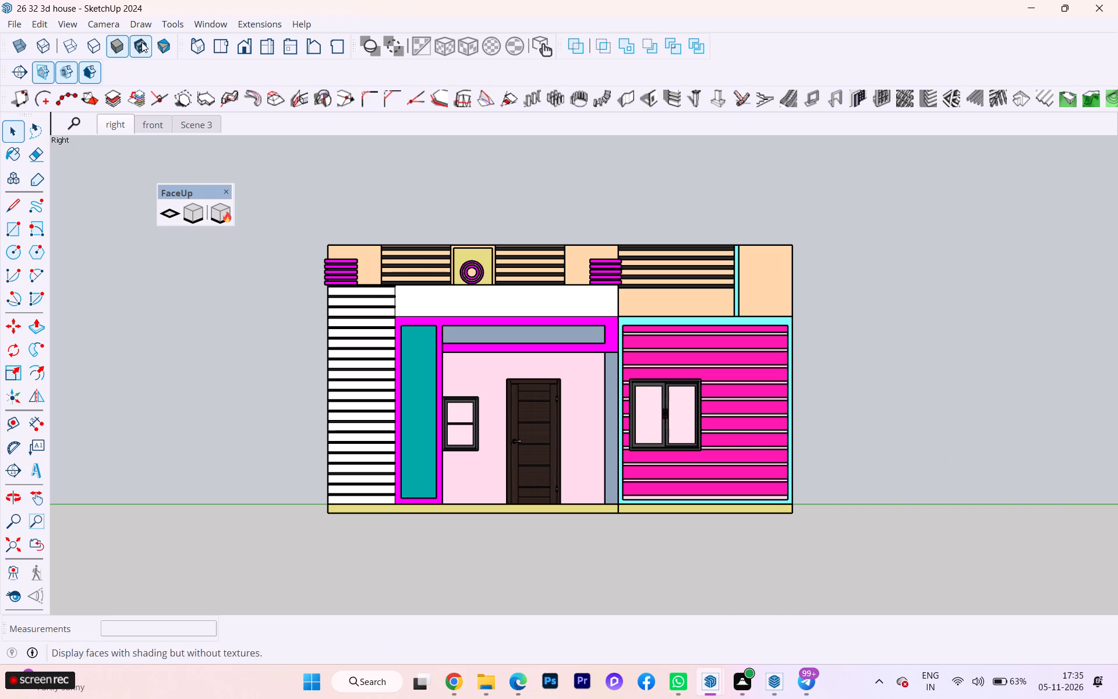
{"action": "left_click", "coordinate": [217, 24]}
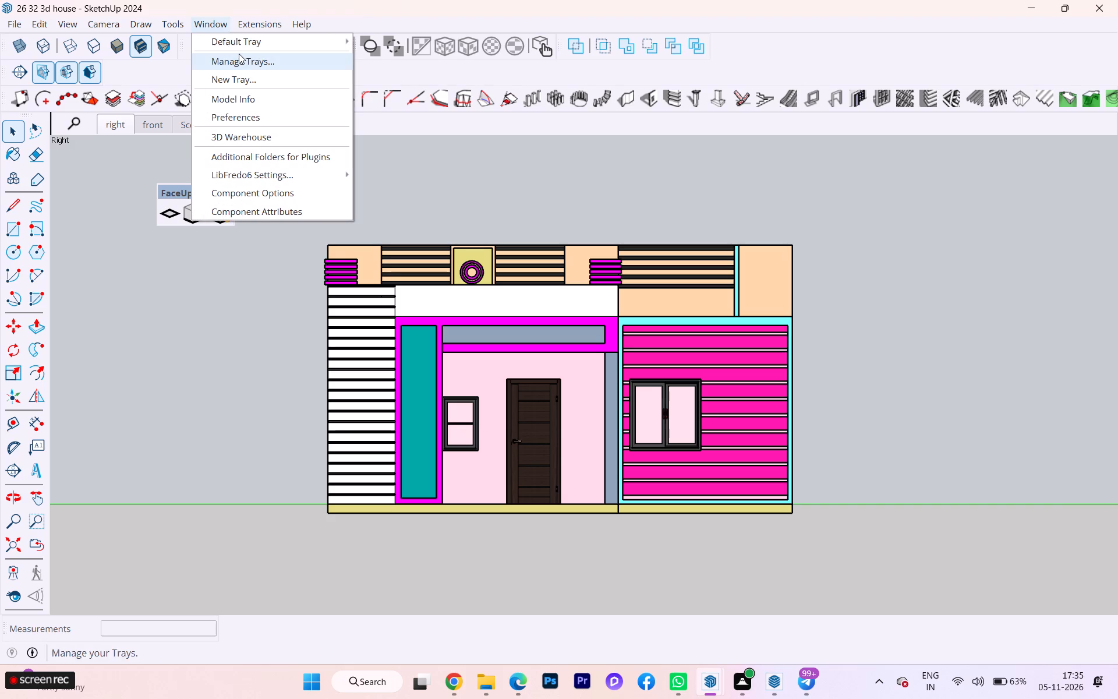
{"action": "left_click", "coordinate": [247, 43]}
{"action": "left_click", "coordinate": [242, 98]}
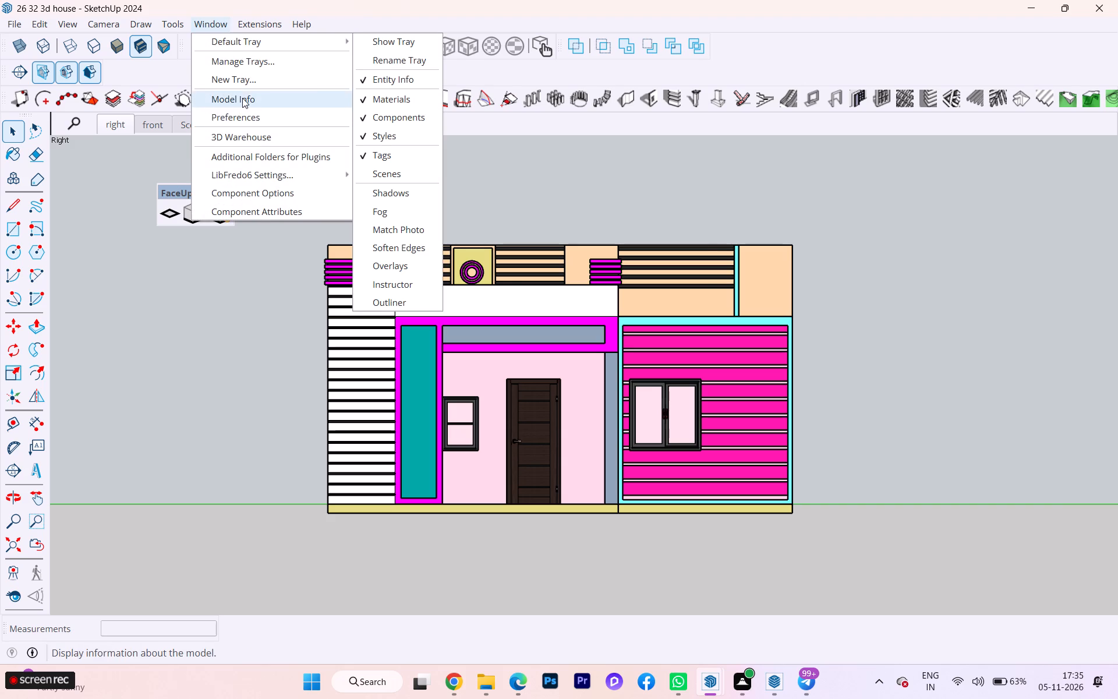
{"action": "left_click", "coordinate": [546, 437]}
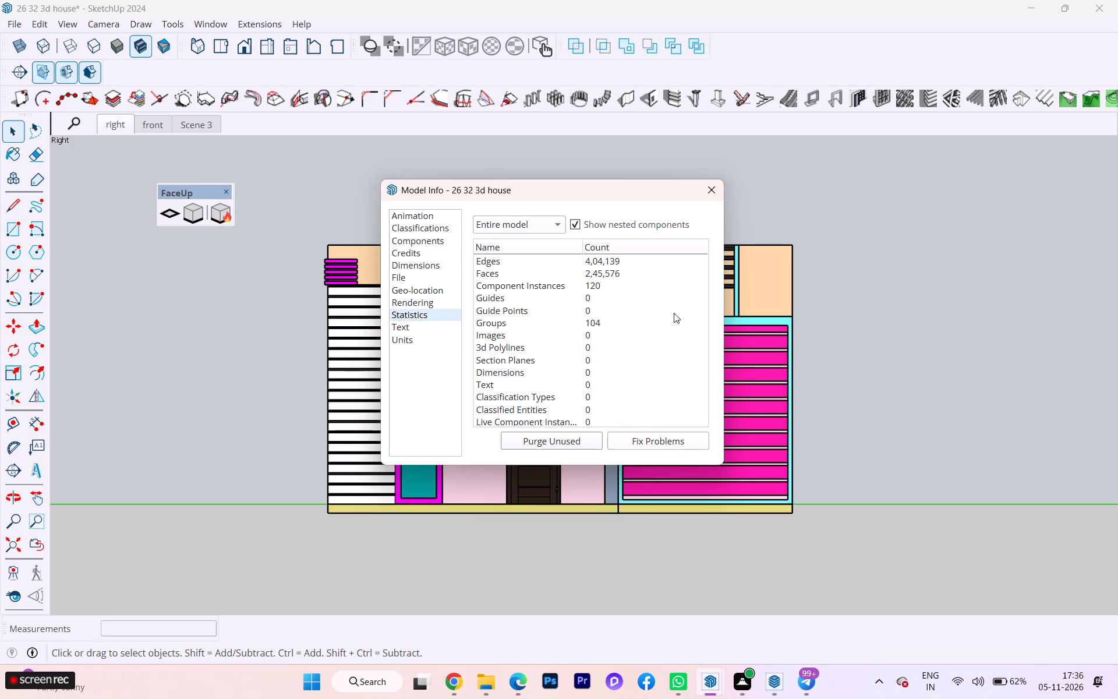
{"action": "left_click", "coordinate": [714, 189]}
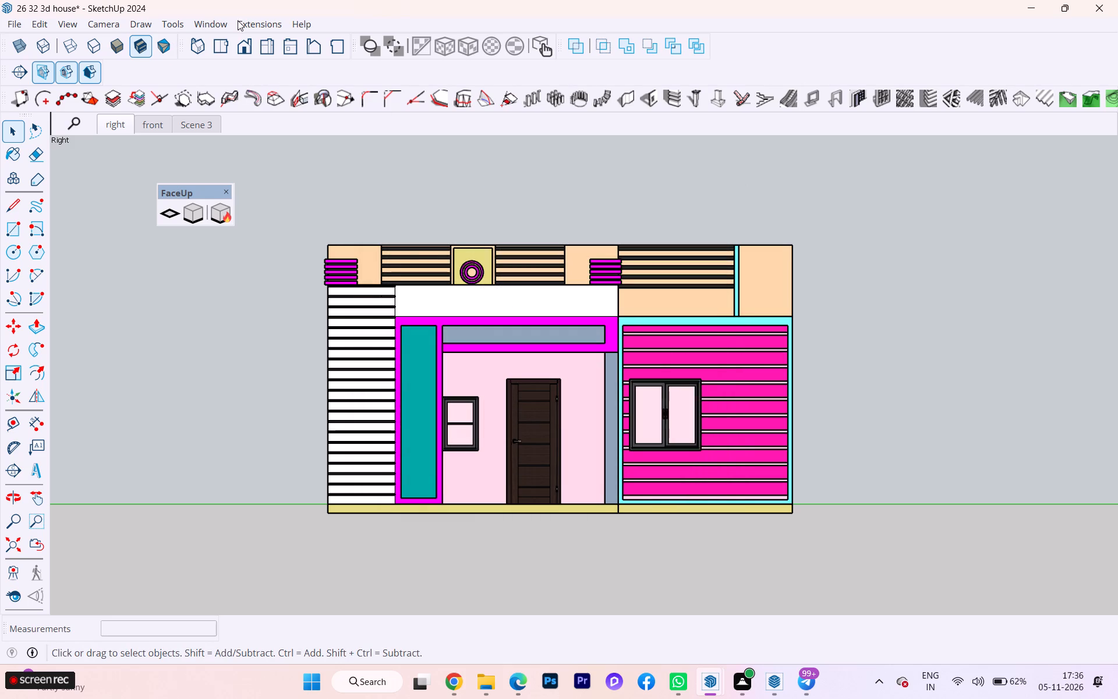
Show the default tray in SketchUp and add the Shadows settings to it.
{"action": "left_click", "coordinate": [216, 22]}
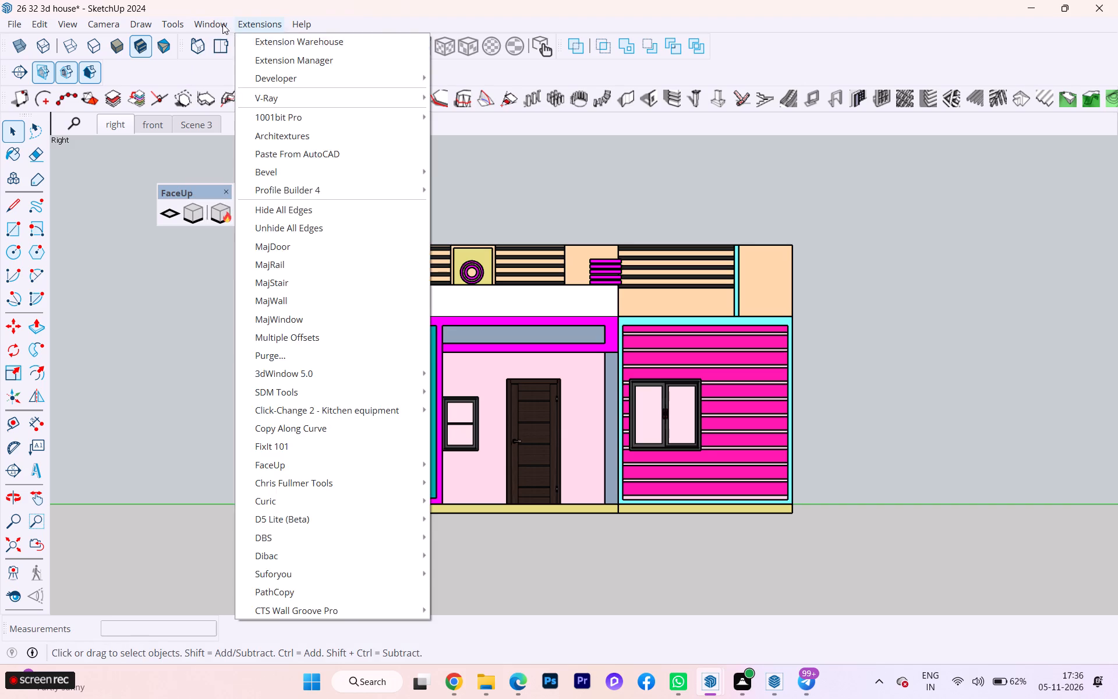
{"action": "left_click", "coordinate": [260, 47]}
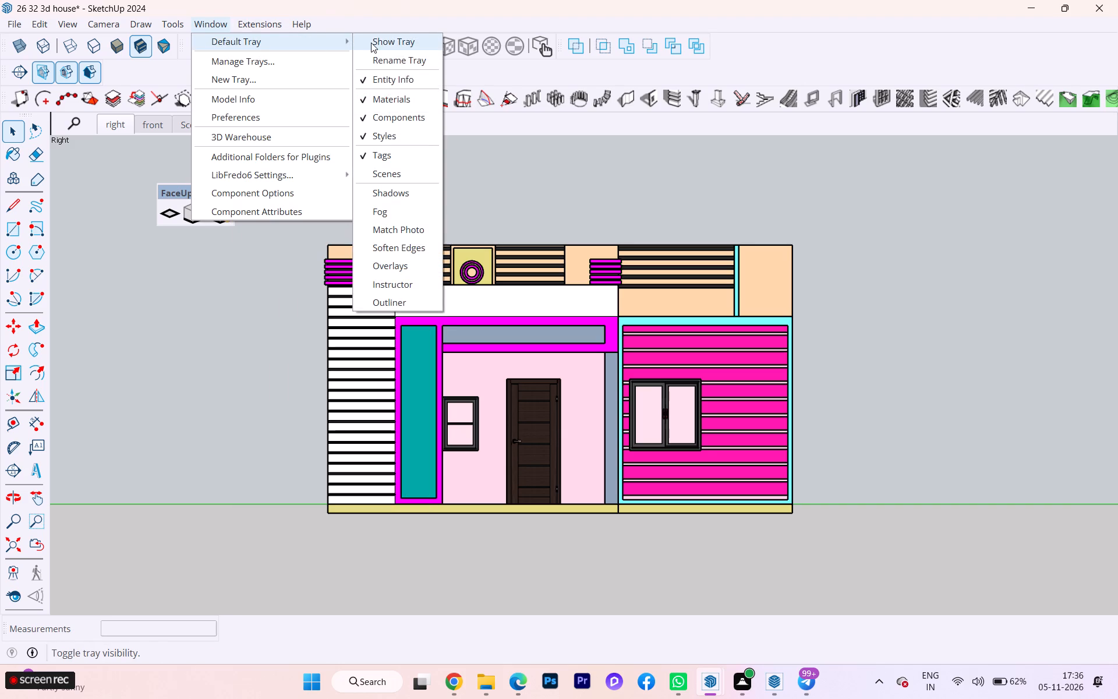
{"action": "left_click", "coordinate": [371, 43]}
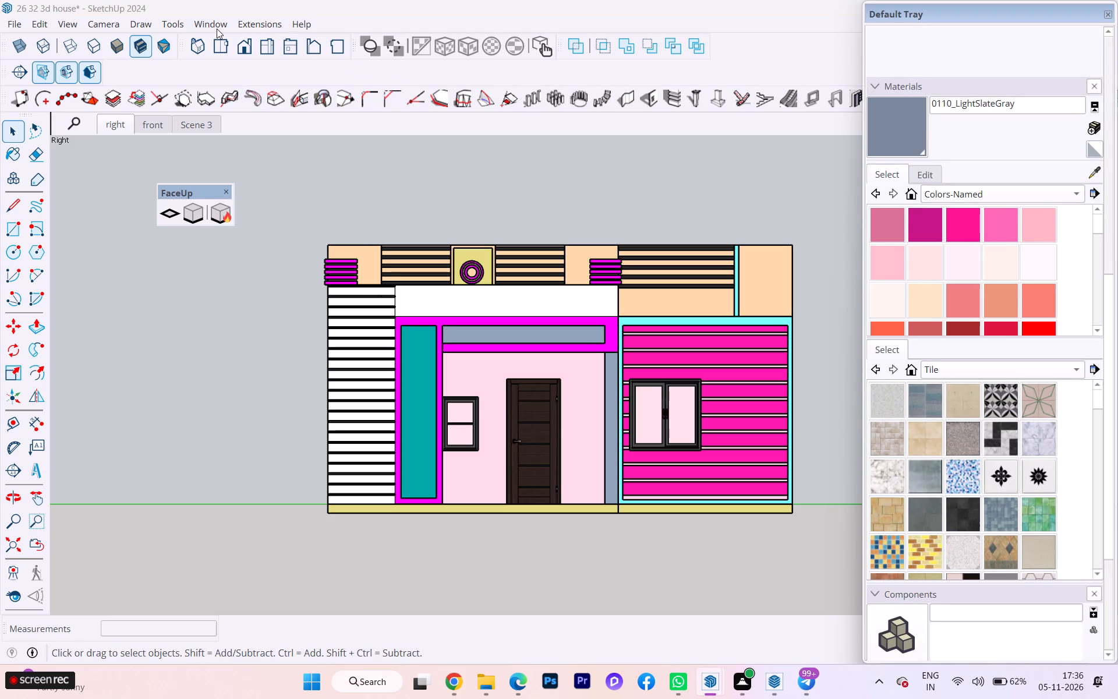
{"action": "left_click", "coordinate": [211, 19]}
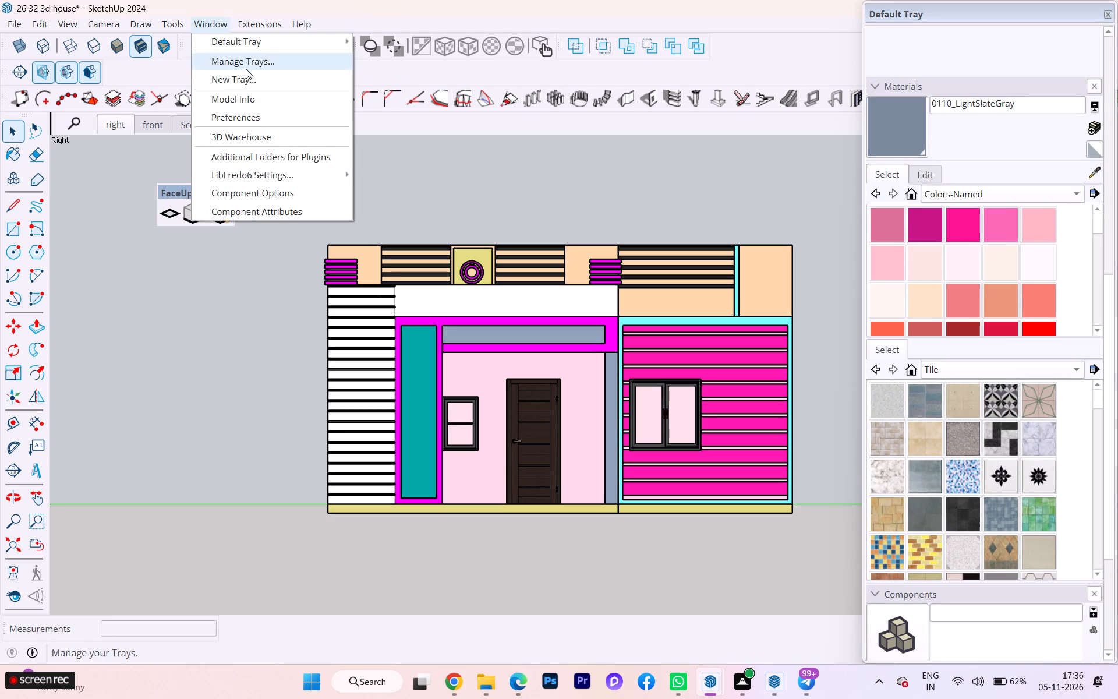
{"action": "left_click", "coordinate": [260, 45]}
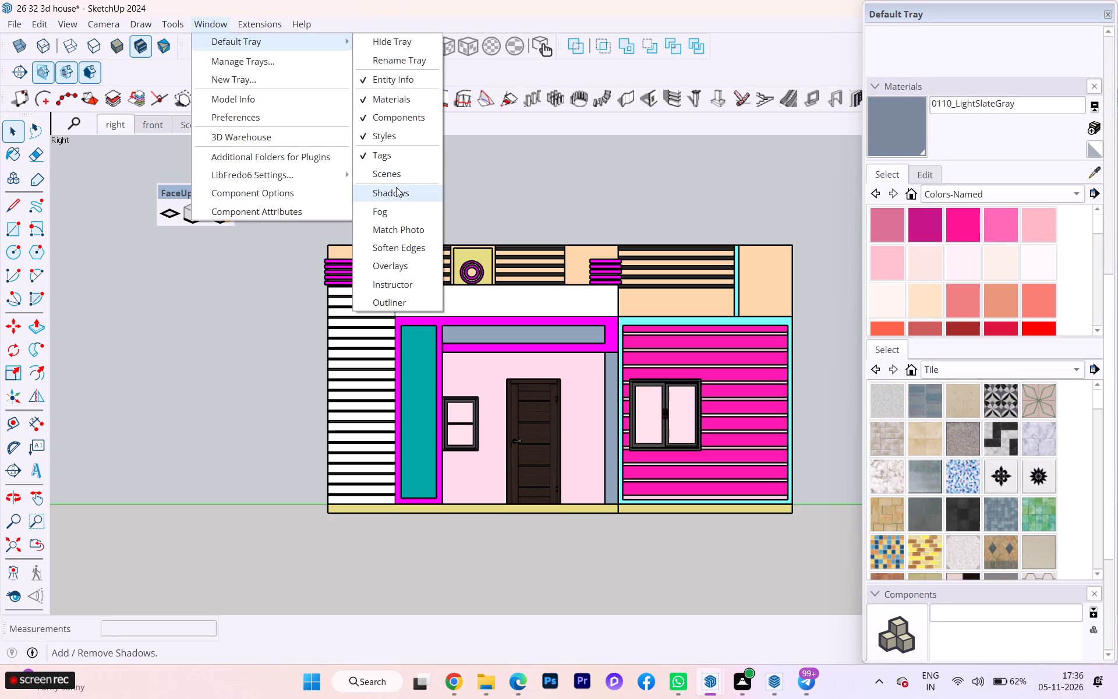
{"action": "left_click", "coordinate": [392, 190]}
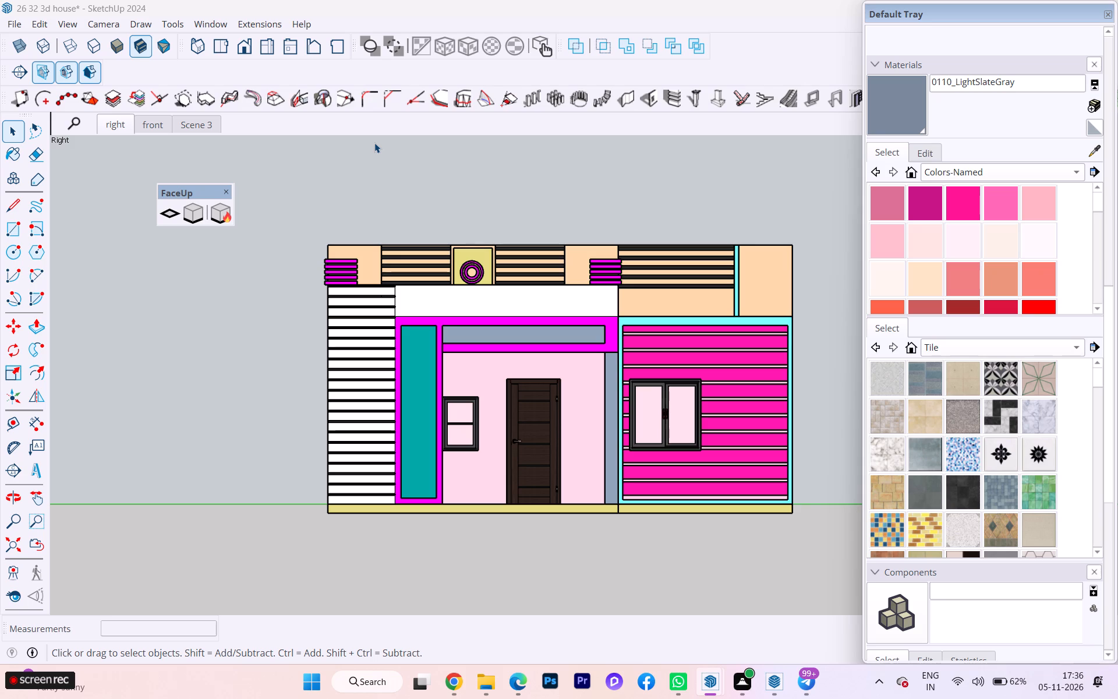
Collapse the Entity Info, Materials and Components sections of the tray to reach the Shadows settings.
{"action": "scroll", "coordinate": [953, 137], "scroll_direction": "up", "scroll_amount": 2}
{"action": "scroll", "coordinate": [953, 138], "scroll_direction": "down", "scroll_amount": 2}
{"action": "scroll", "coordinate": [953, 138], "scroll_direction": "up", "scroll_amount": 1}
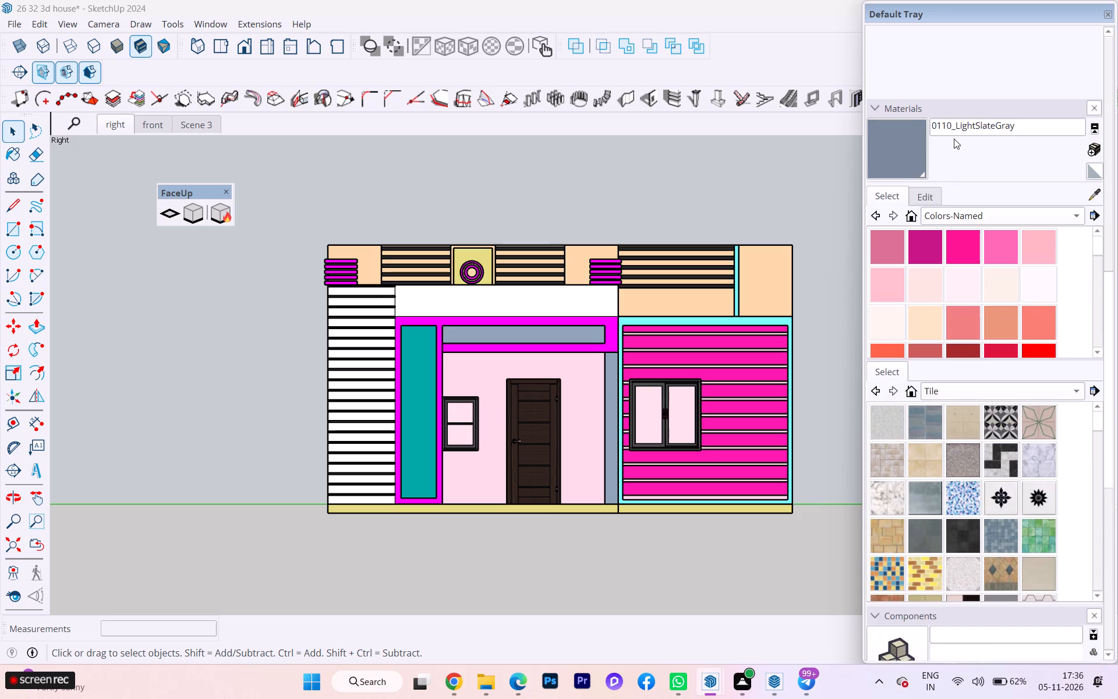
{"action": "scroll", "coordinate": [954, 139], "scroll_direction": "up", "scroll_amount": 3}
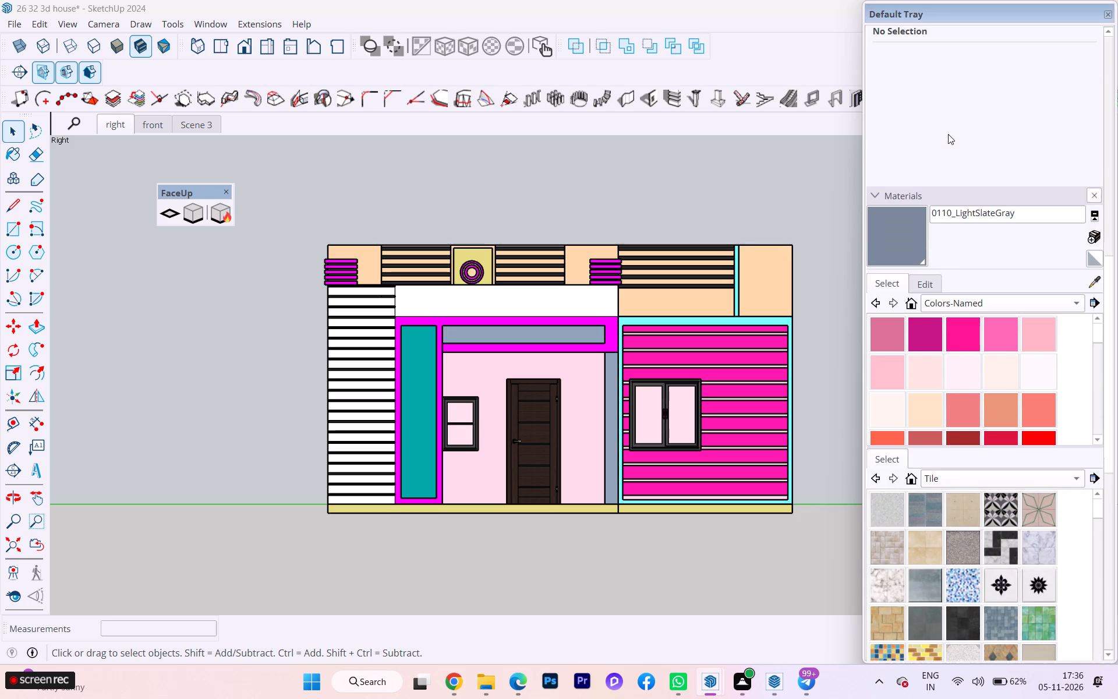
{"action": "scroll", "coordinate": [948, 134], "scroll_direction": "up", "scroll_amount": 3}
{"action": "scroll", "coordinate": [926, 132], "scroll_direction": "down", "scroll_amount": 1}
{"action": "scroll", "coordinate": [926, 132], "scroll_direction": "up", "scroll_amount": 6}
{"action": "scroll", "coordinate": [922, 129], "scroll_direction": "down", "scroll_amount": 1}
{"action": "scroll", "coordinate": [922, 129], "scroll_direction": "up", "scroll_amount": 1}
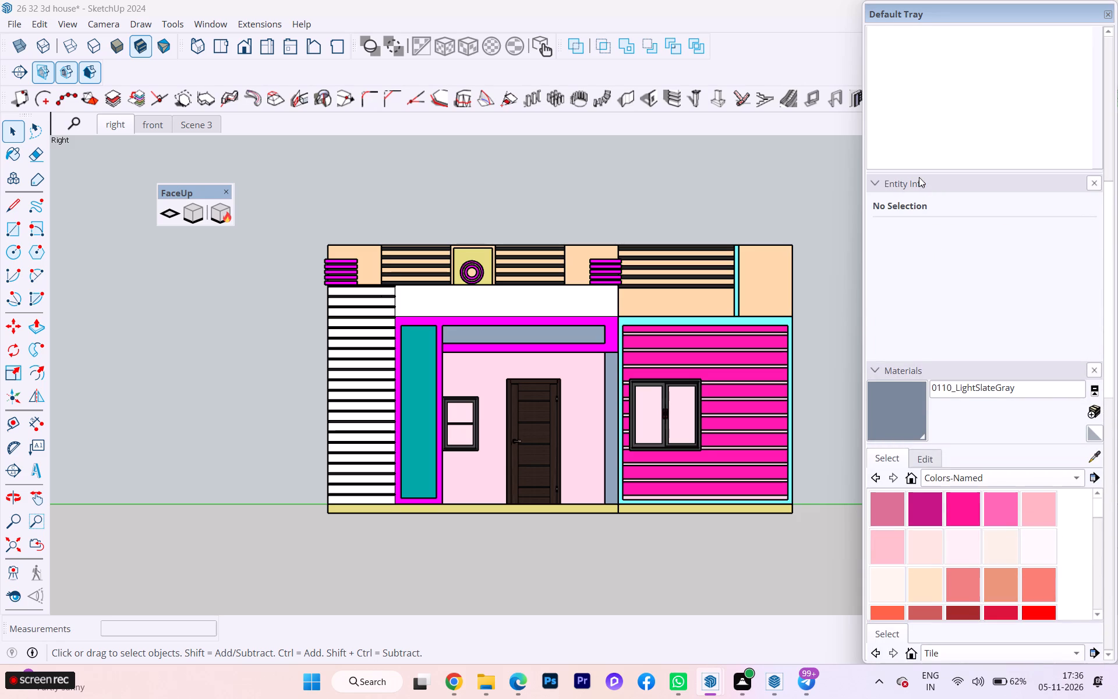
{"action": "left_click", "coordinate": [919, 177]}
{"action": "left_click", "coordinate": [882, 204]}
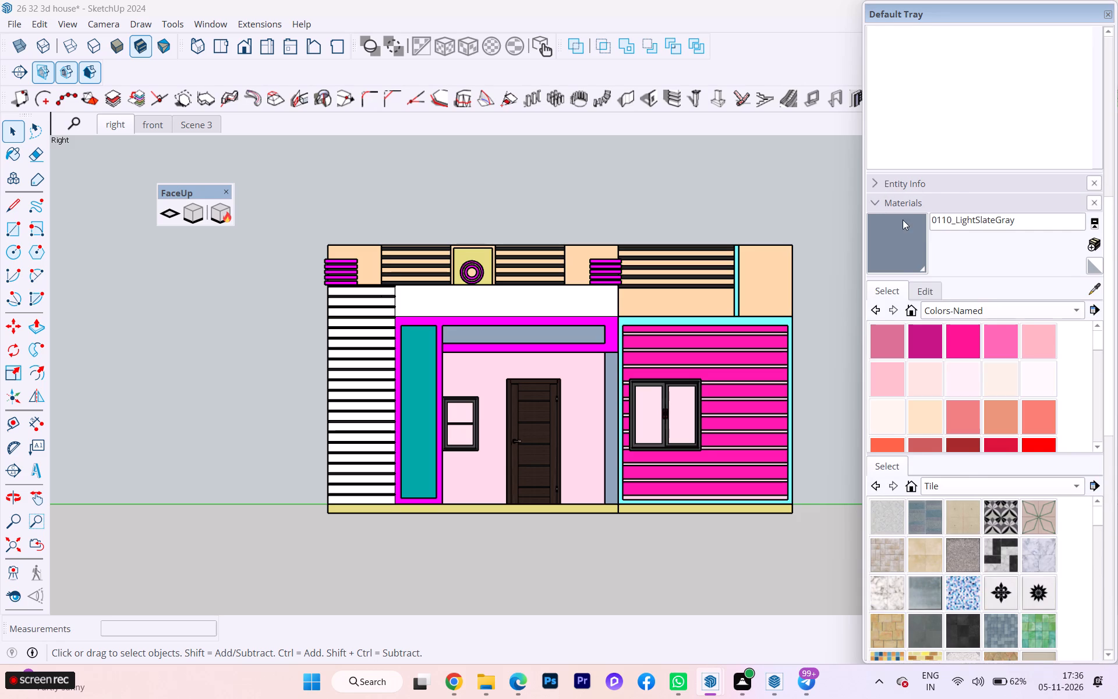
{"action": "left_click", "coordinate": [876, 221]}
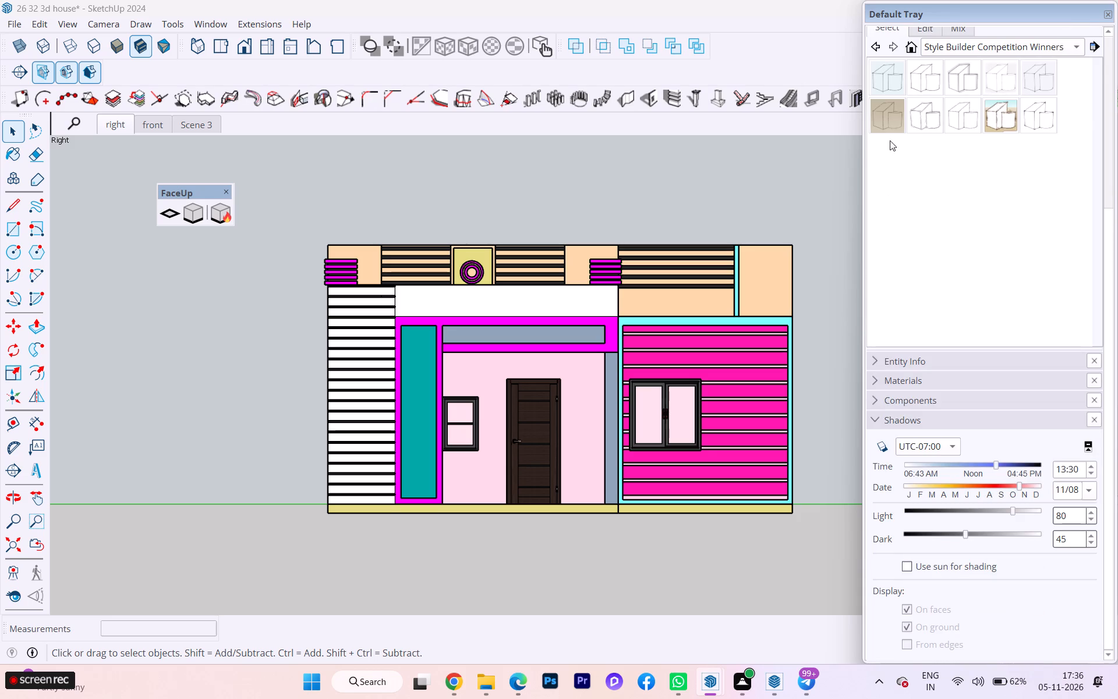
Look through the selection, editing and mixing options of the Architectural Design Style1 style.
{"action": "scroll", "coordinate": [890, 139], "scroll_direction": "up", "scroll_amount": 4}
{"action": "scroll", "coordinate": [886, 48], "scroll_direction": "up", "scroll_amount": 3}
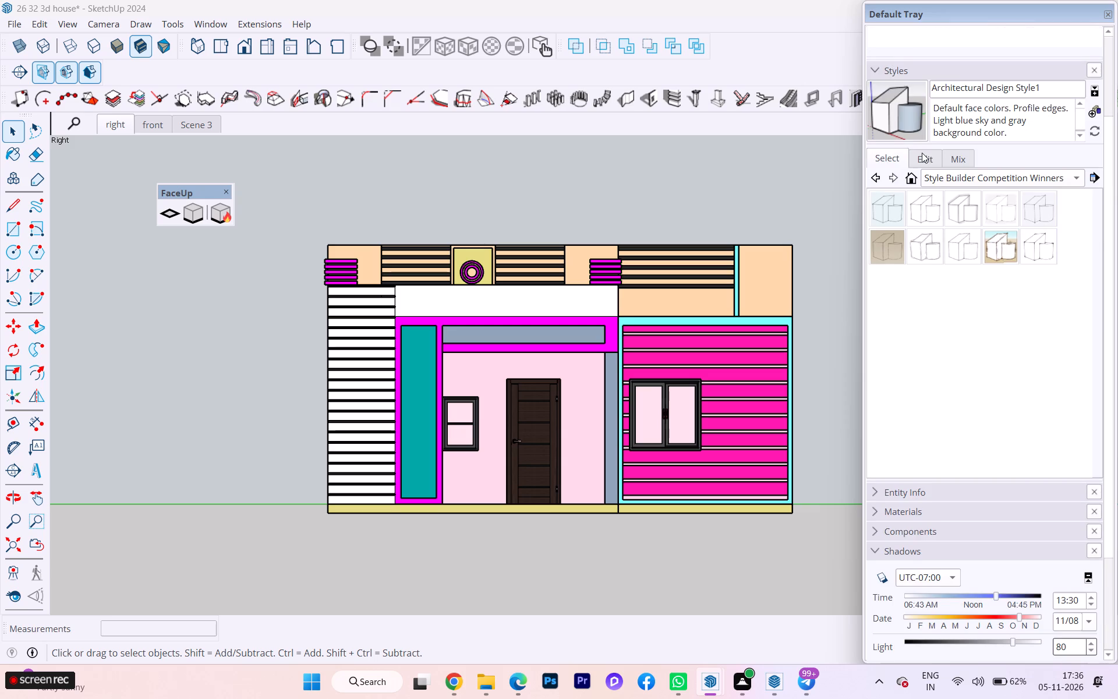
{"action": "left_click", "coordinate": [922, 154]}
{"action": "left_click", "coordinate": [887, 163]}
{"action": "left_click", "coordinate": [958, 158]}
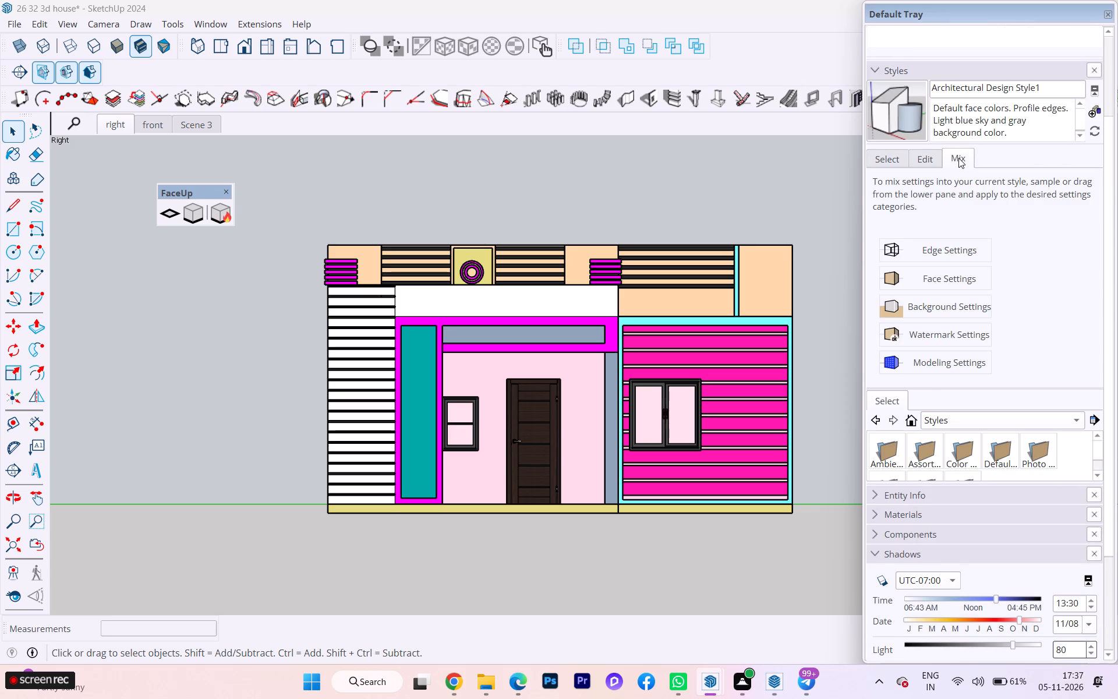
{"action": "scroll", "coordinate": [957, 283], "scroll_direction": "down", "scroll_amount": 5}
{"action": "scroll", "coordinate": [968, 297], "scroll_direction": "up", "scroll_amount": 2}
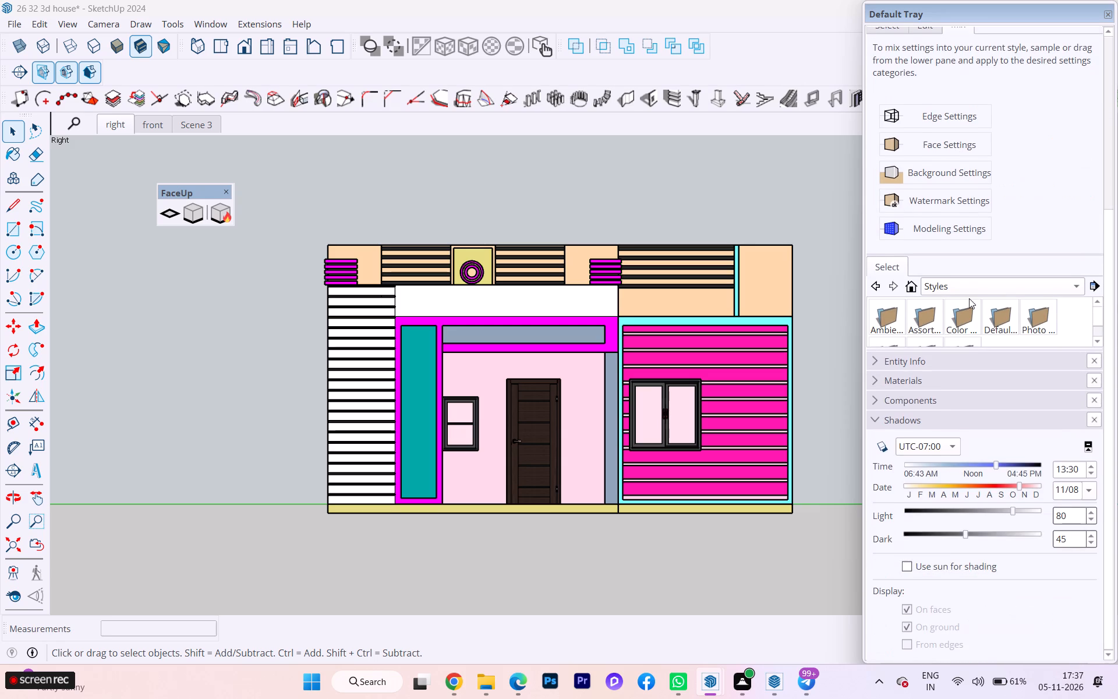
{"action": "scroll", "coordinate": [951, 193], "scroll_direction": "up", "scroll_amount": 2}
{"action": "scroll", "coordinate": [951, 193], "scroll_direction": "down", "scroll_amount": 2}
{"action": "scroll", "coordinate": [951, 193], "scroll_direction": "up", "scroll_amount": 2}
{"action": "scroll", "coordinate": [951, 193], "scroll_direction": "down", "scroll_amount": 1}
{"action": "scroll", "coordinate": [951, 193], "scroll_direction": "up", "scroll_amount": 1}
{"action": "left_click", "coordinate": [877, 108]}
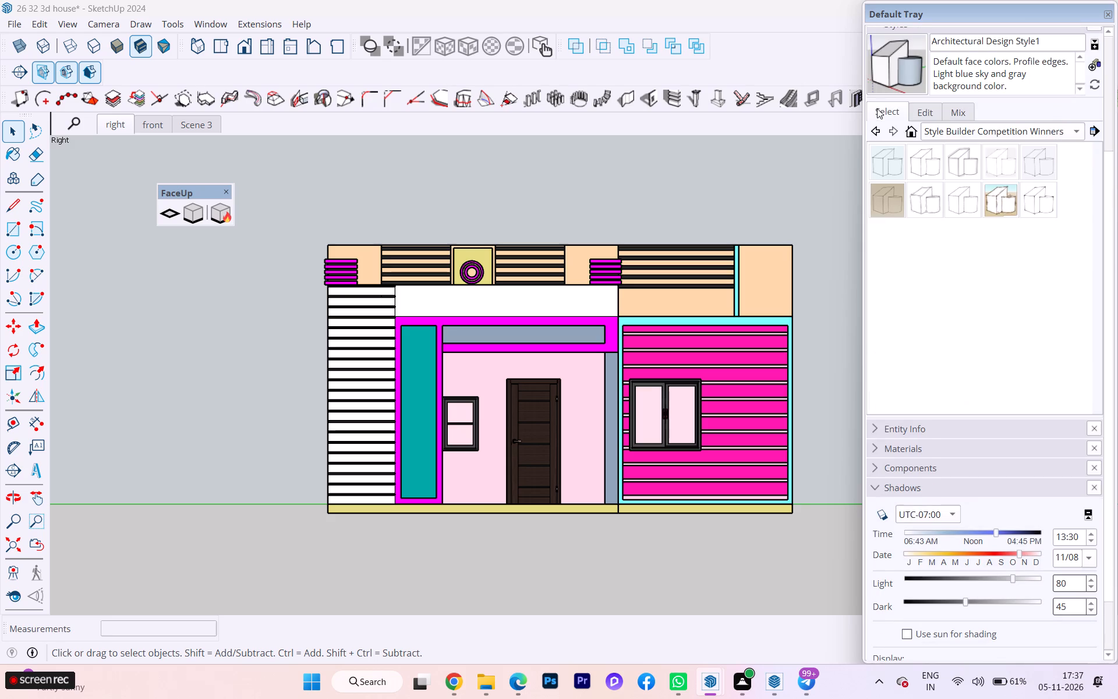
{"action": "scroll", "coordinate": [945, 105], "scroll_direction": "up", "scroll_amount": 1}
{"action": "scroll", "coordinate": [945, 105], "scroll_direction": "down", "scroll_amount": 1}
{"action": "scroll", "coordinate": [945, 105], "scroll_direction": "up", "scroll_amount": 5}
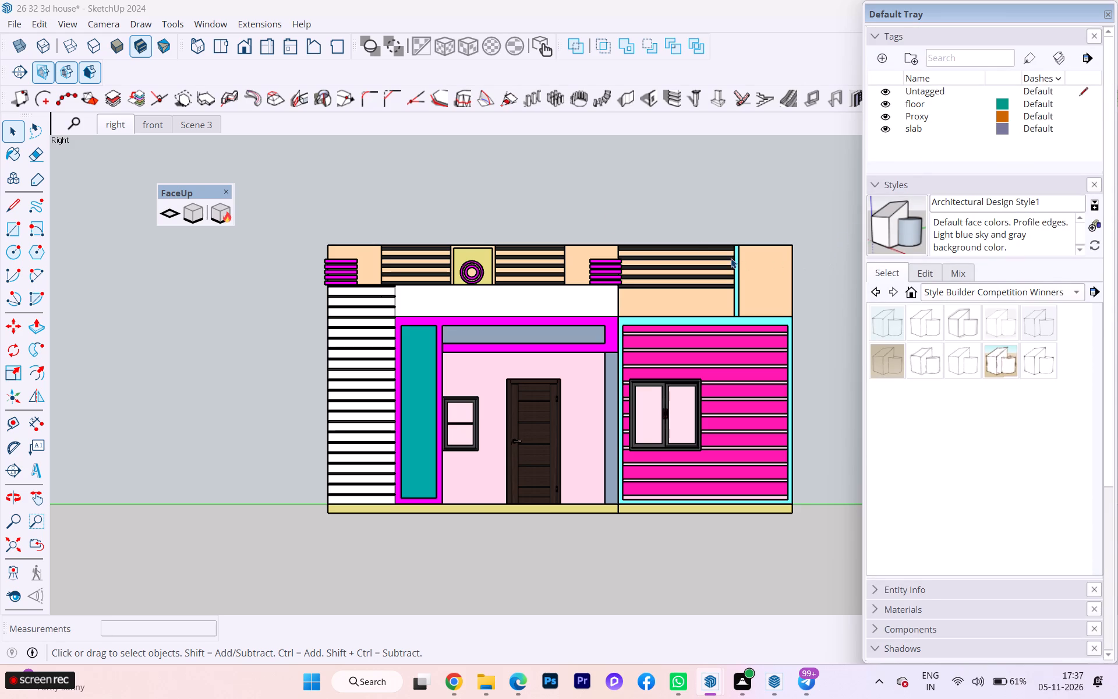
Examine the style's watermark options and its Edge and Modeling mix settings.
{"action": "left_click", "coordinate": [654, 259]}
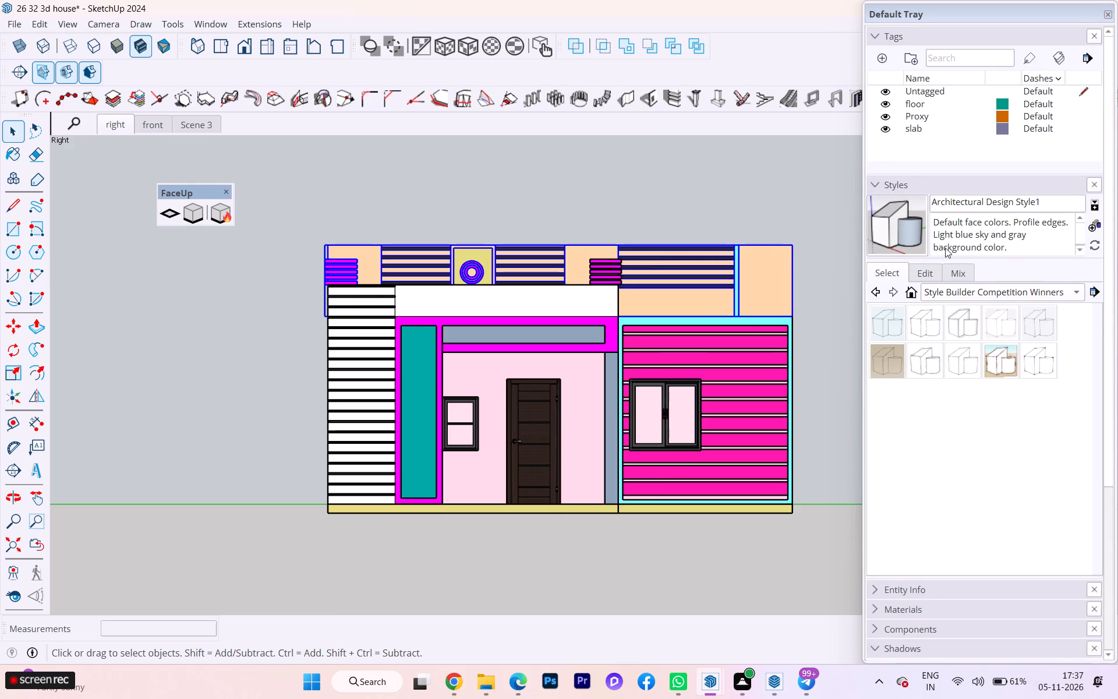
{"action": "left_click", "coordinate": [924, 269]}
{"action": "left_click", "coordinate": [893, 274]}
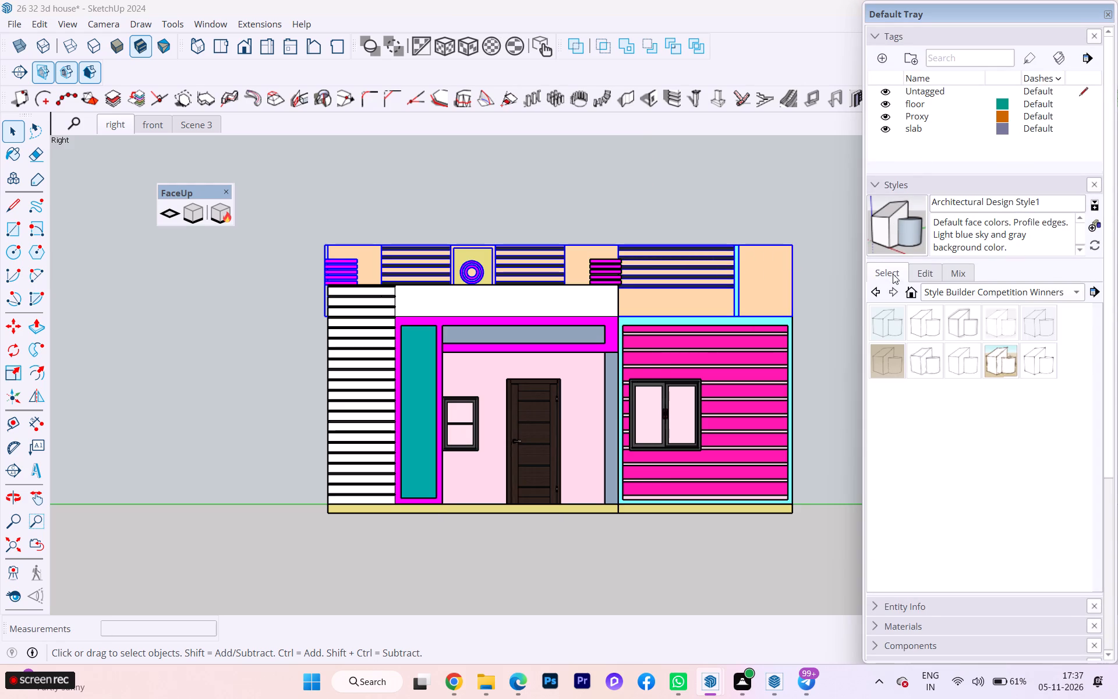
{"action": "left_click", "coordinate": [951, 270]}
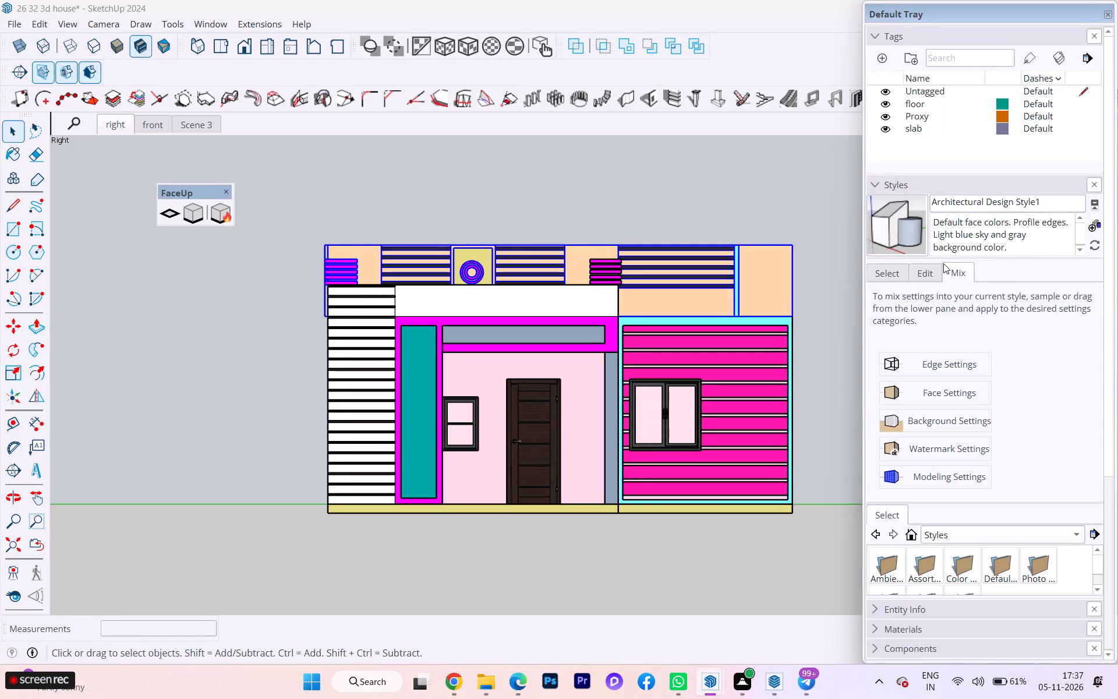
{"action": "left_click", "coordinate": [927, 278]}
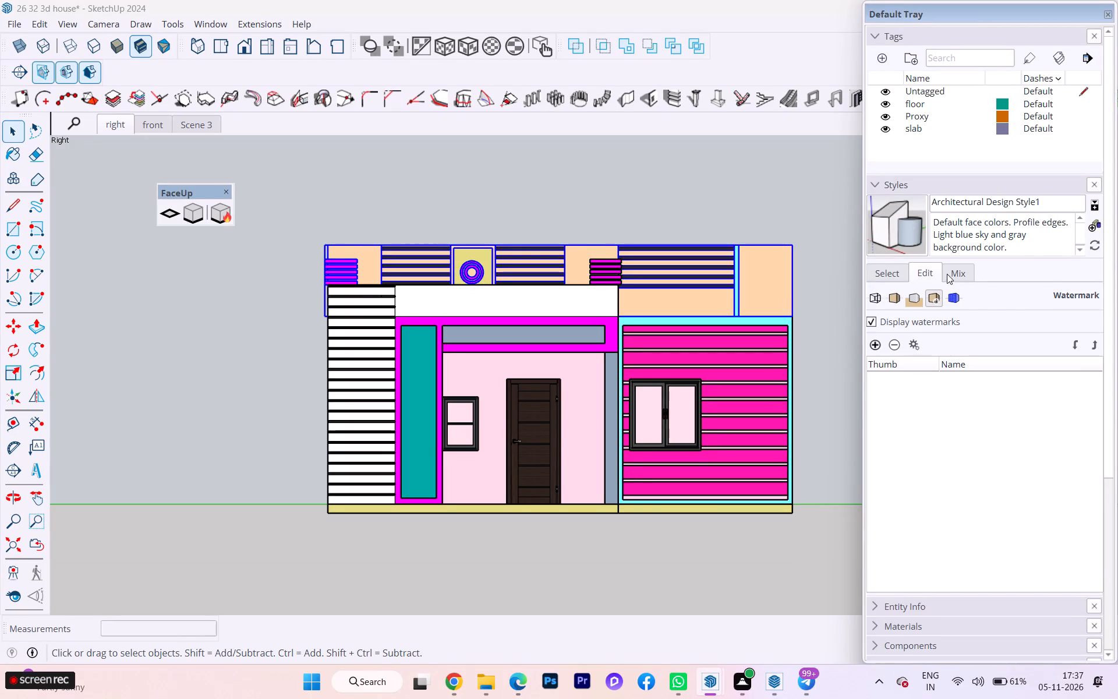
{"action": "left_click", "coordinate": [951, 271]}
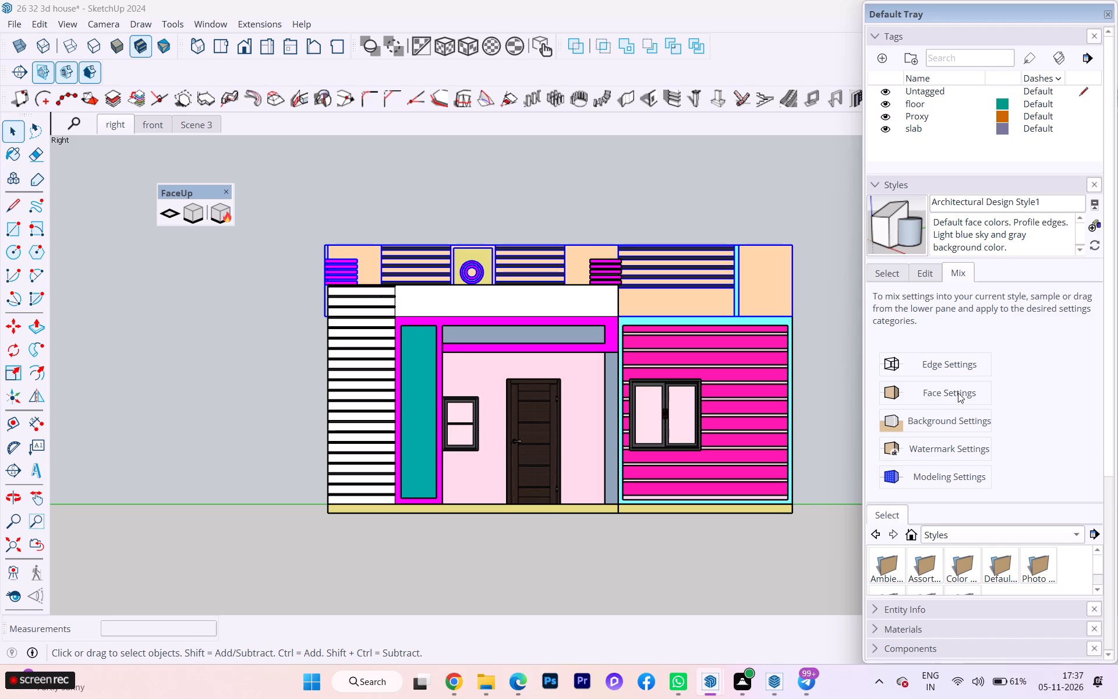
{"action": "left_click", "coordinate": [956, 361]}
{"action": "double_click", "coordinate": [956, 361]}
{"action": "scroll", "coordinate": [953, 375], "scroll_direction": "down", "scroll_amount": 1}
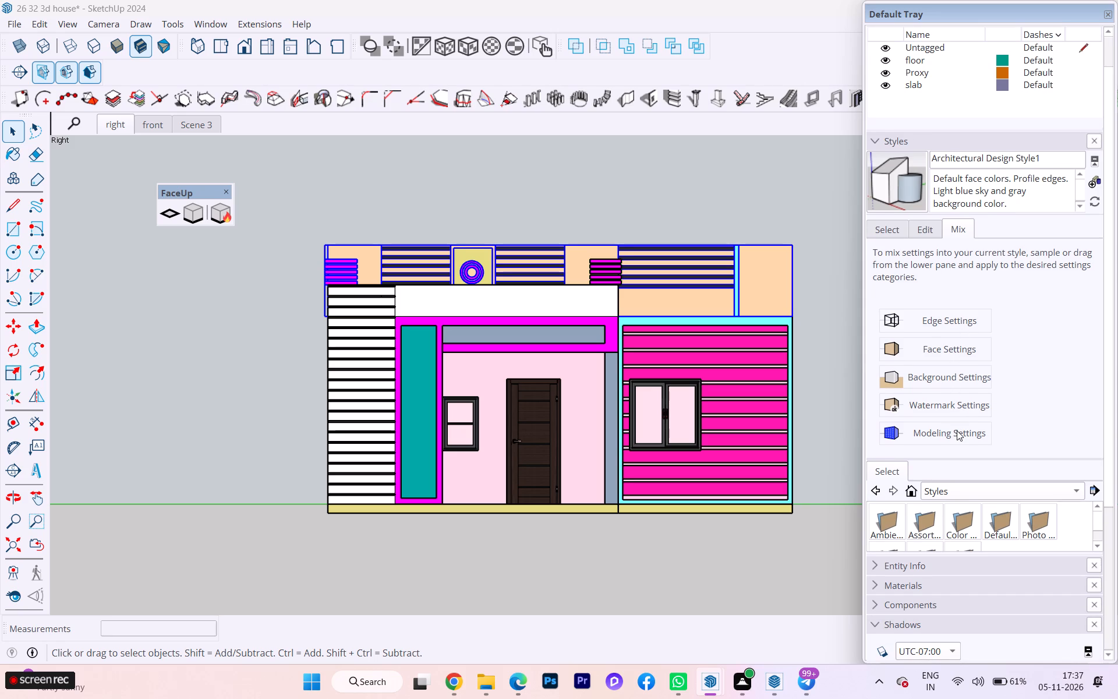
{"action": "double_click", "coordinate": [957, 430]}
{"action": "left_click", "coordinate": [923, 431]}
{"action": "scroll", "coordinate": [913, 224], "scroll_direction": "up", "scroll_amount": 3}
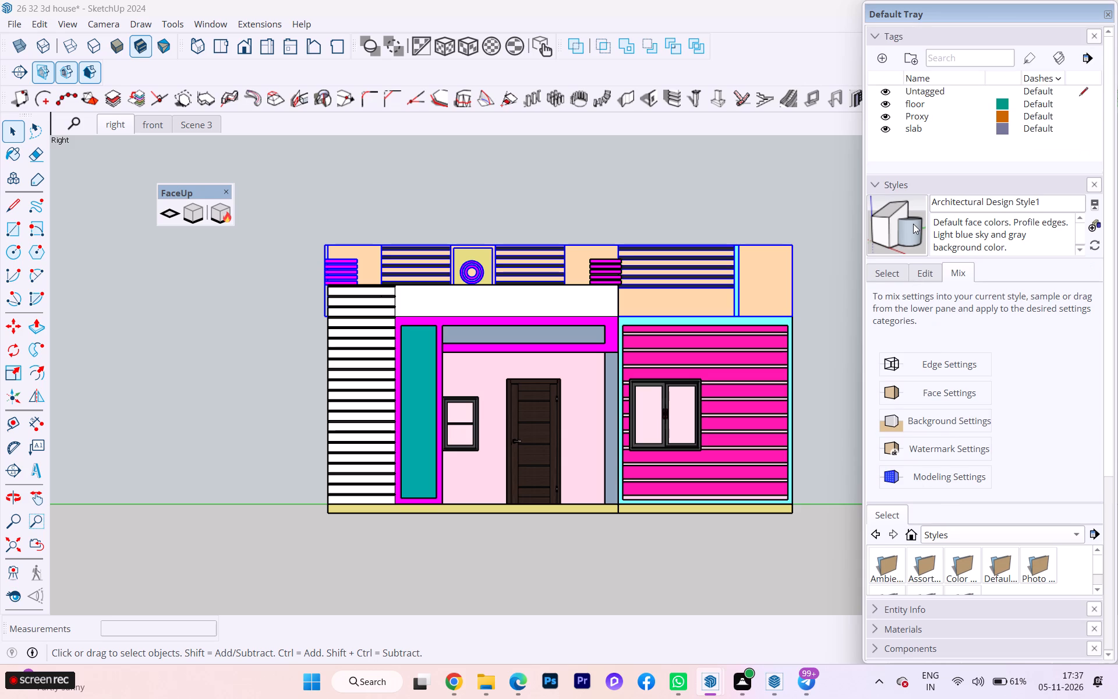
{"action": "scroll", "coordinate": [954, 203], "scroll_direction": "up", "scroll_amount": 5}
Turn off Profiles in the edge settings of the Architectural Design Style1 style.
{"action": "left_click", "coordinate": [922, 273]}
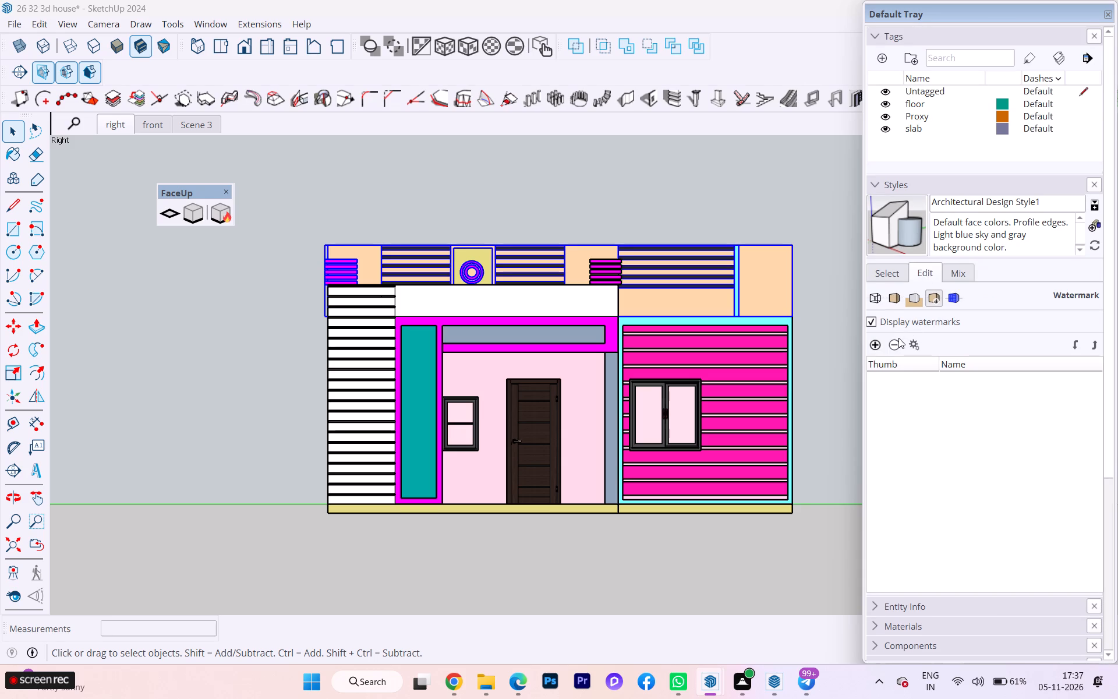
{"action": "left_click", "coordinate": [873, 295]}
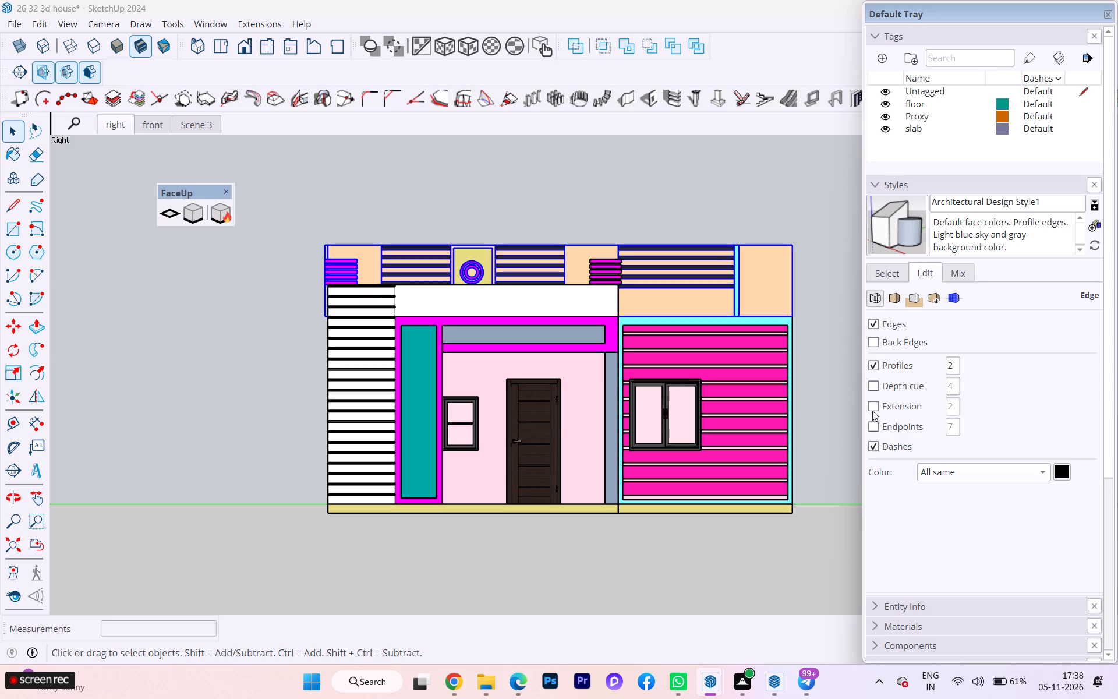
{"action": "left_click", "coordinate": [872, 362]}
{"action": "left_click", "coordinate": [872, 362]}
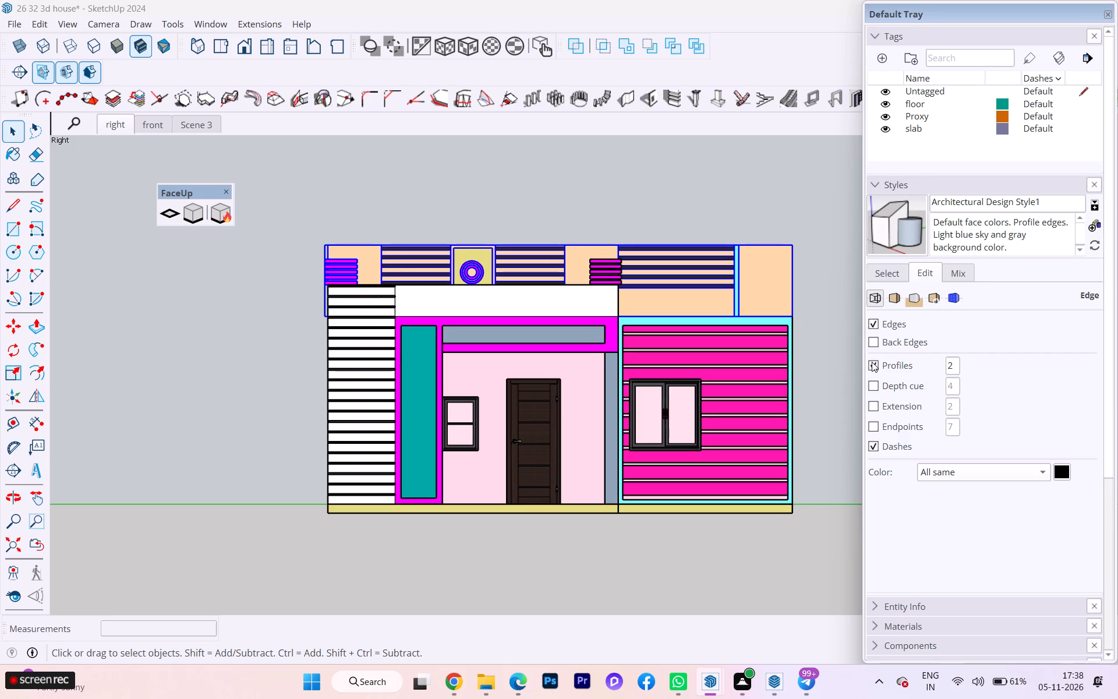
{"action": "left_click", "coordinate": [872, 362]}
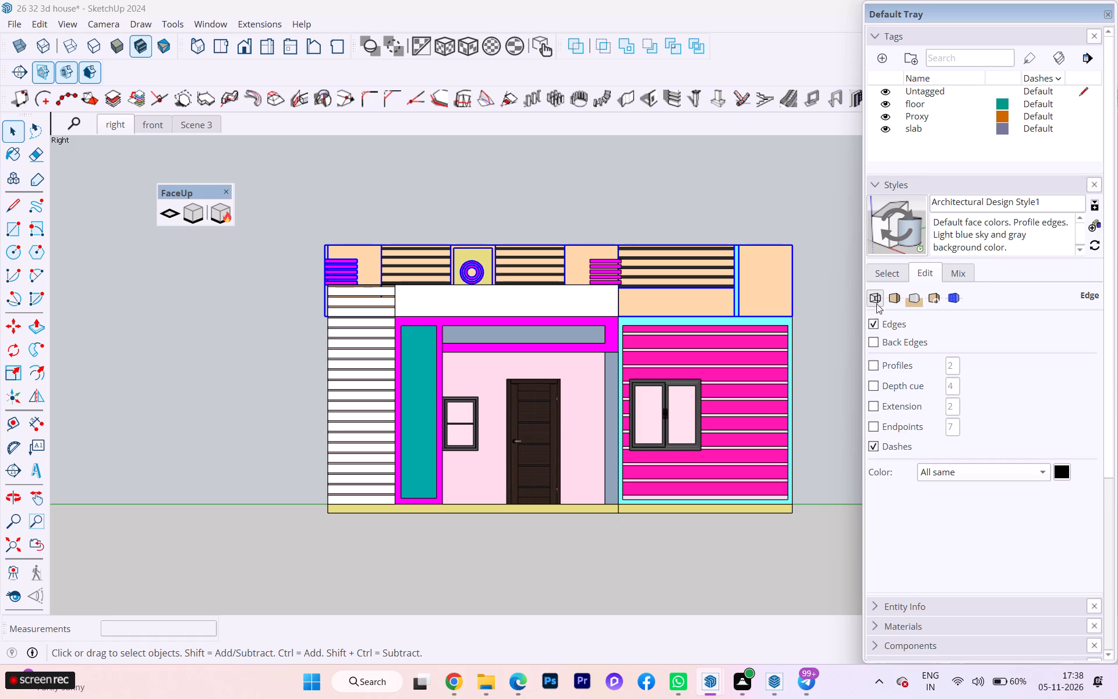
Turn on shadows for the house model and clear the selection of the upper parapet group.
{"action": "scroll", "coordinate": [926, 419], "scroll_direction": "down", "scroll_amount": 5}
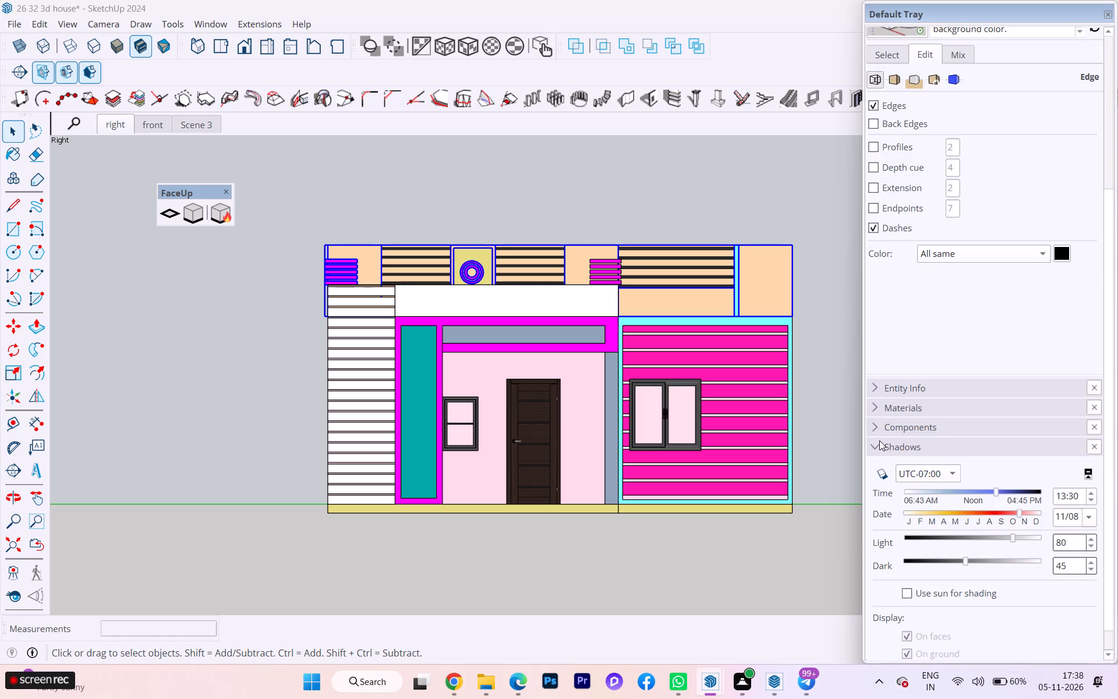
{"action": "left_click", "coordinate": [884, 476]}
{"action": "scroll", "coordinate": [969, 541], "scroll_direction": "down", "scroll_amount": 4}
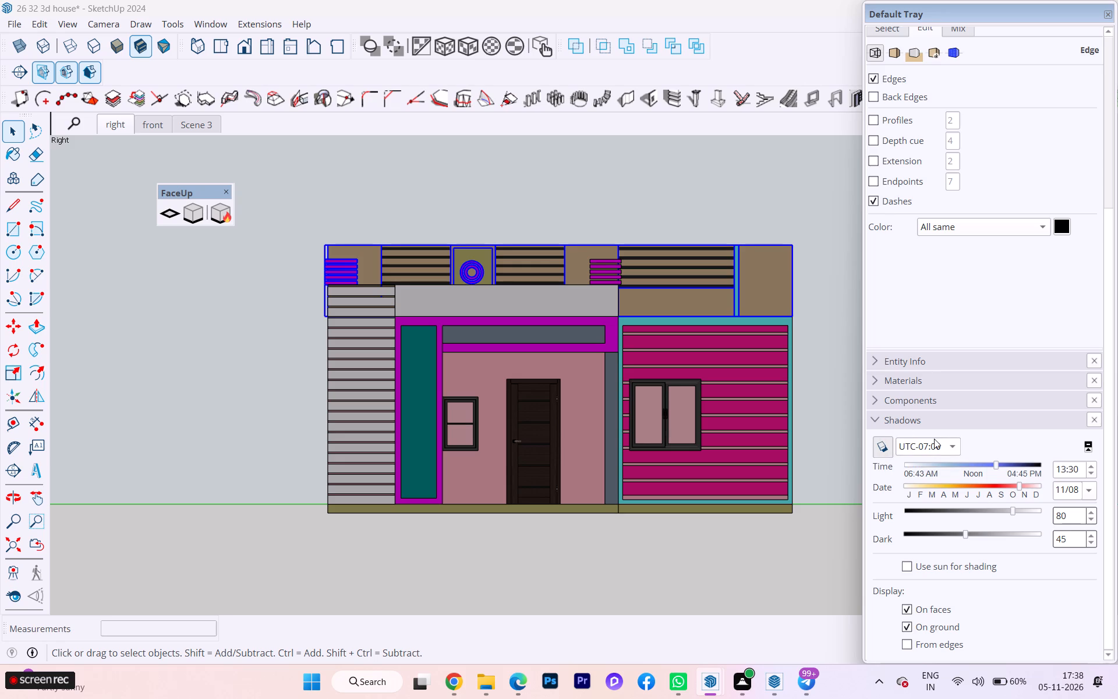
{"action": "scroll", "coordinate": [835, 405], "scroll_direction": "up", "scroll_amount": 1}
{"action": "scroll", "coordinate": [776, 382], "scroll_direction": "up", "scroll_amount": 2}
{"action": "scroll", "coordinate": [781, 380], "scroll_direction": "down", "scroll_amount": 1}
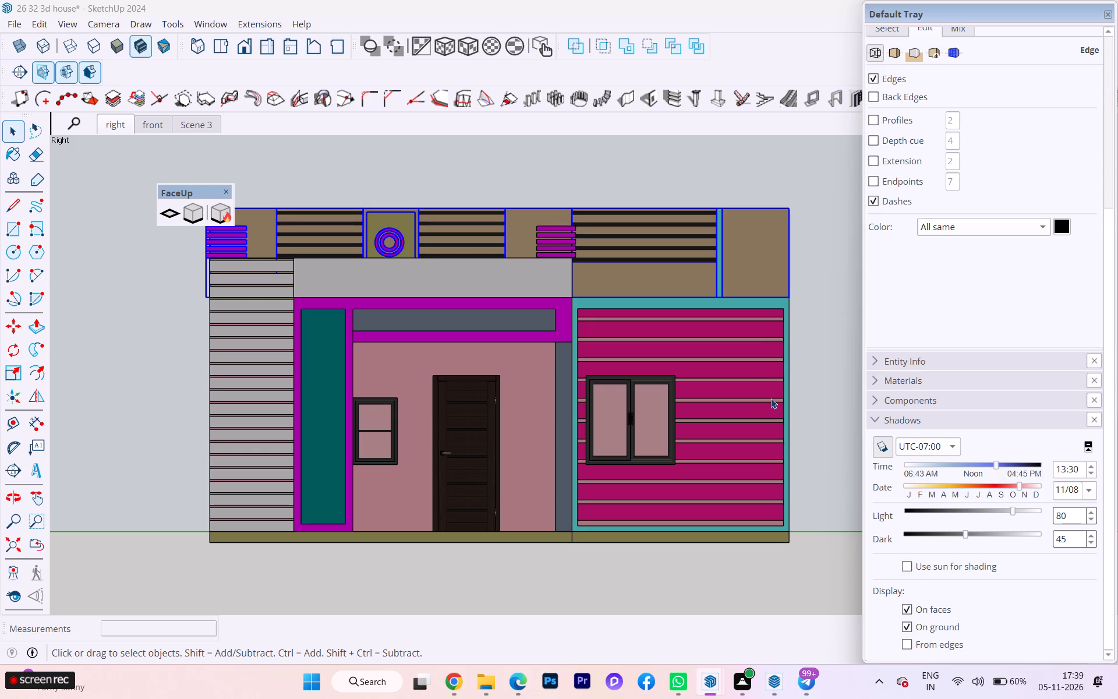
{"action": "left_click", "coordinate": [812, 303]}
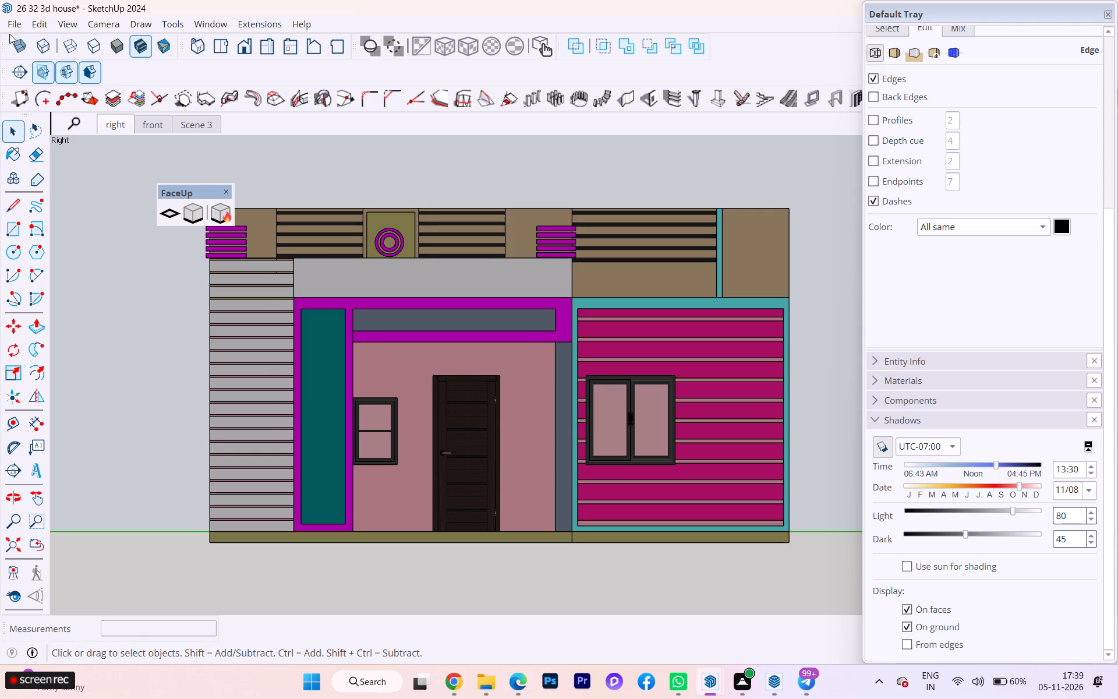
Save the house model and send it to LayOut on the plain-paper A3 Landscape template.
{"action": "left_click", "coordinate": [16, 17]}
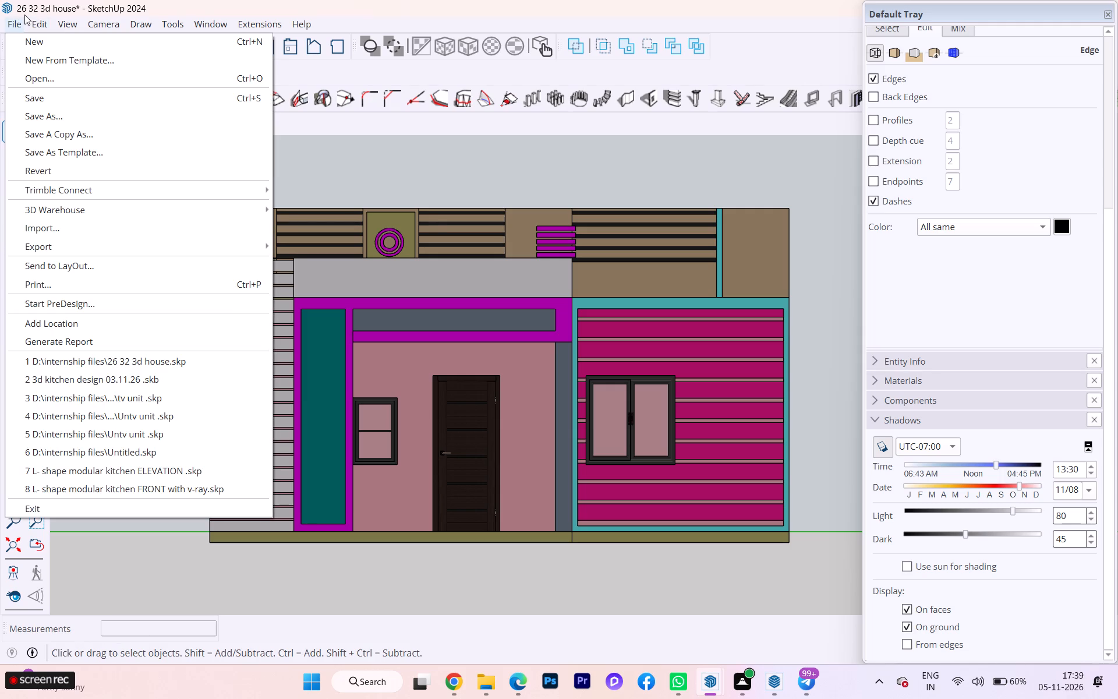
{"action": "left_click", "coordinate": [55, 261]}
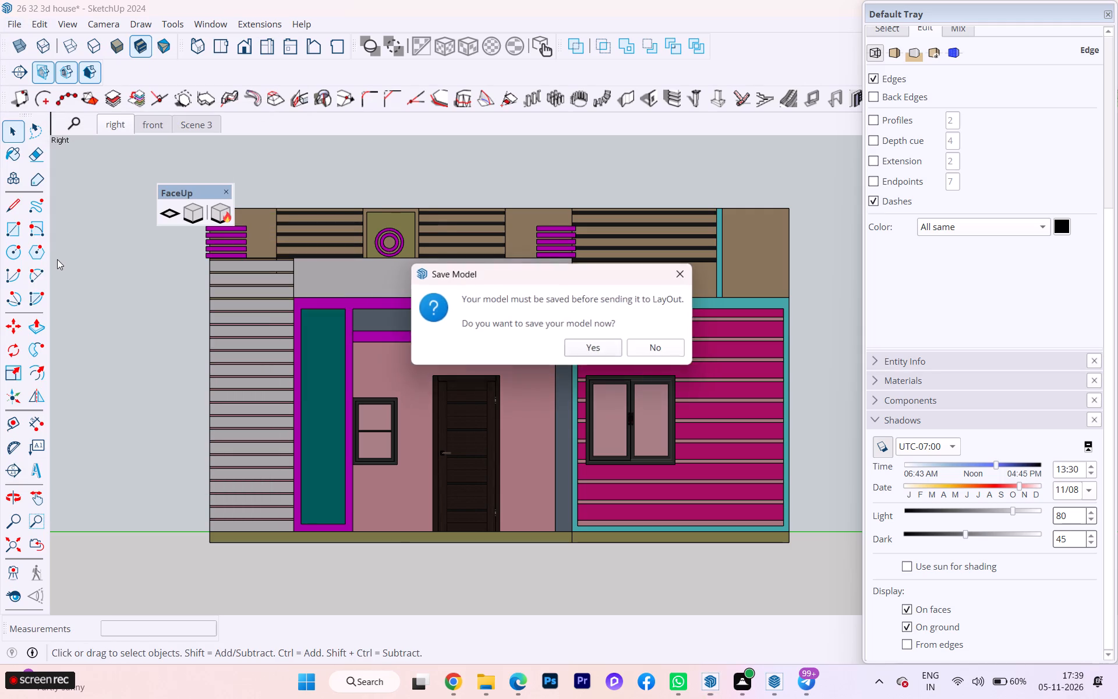
{"action": "left_click", "coordinate": [606, 349]}
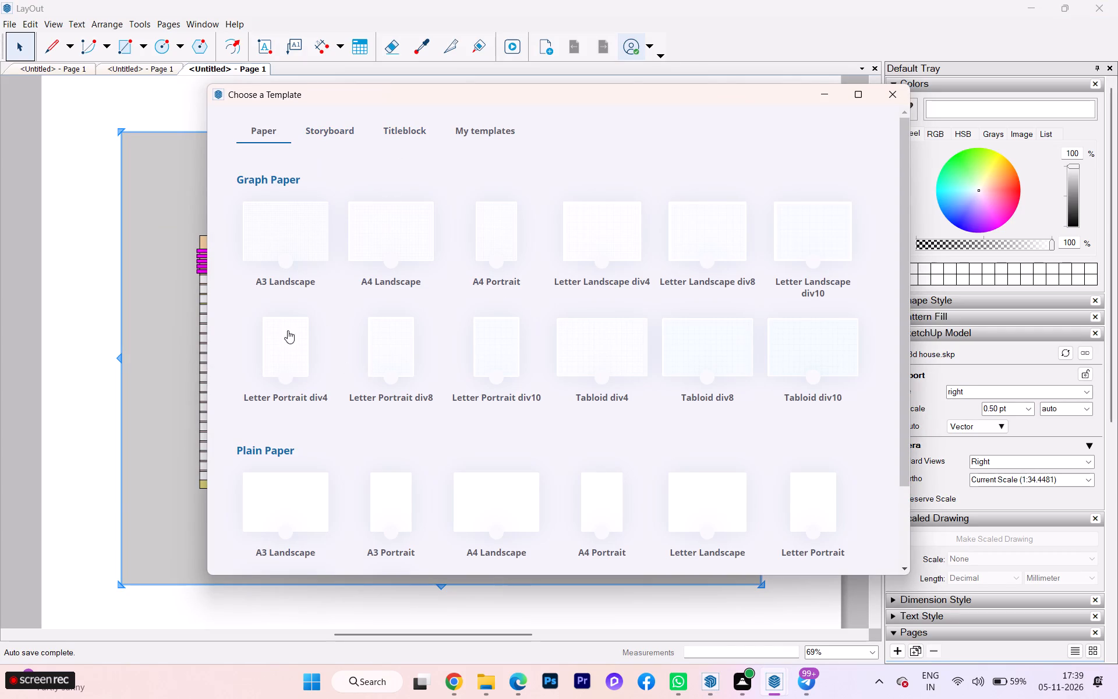
{"action": "left_click", "coordinate": [302, 495]}
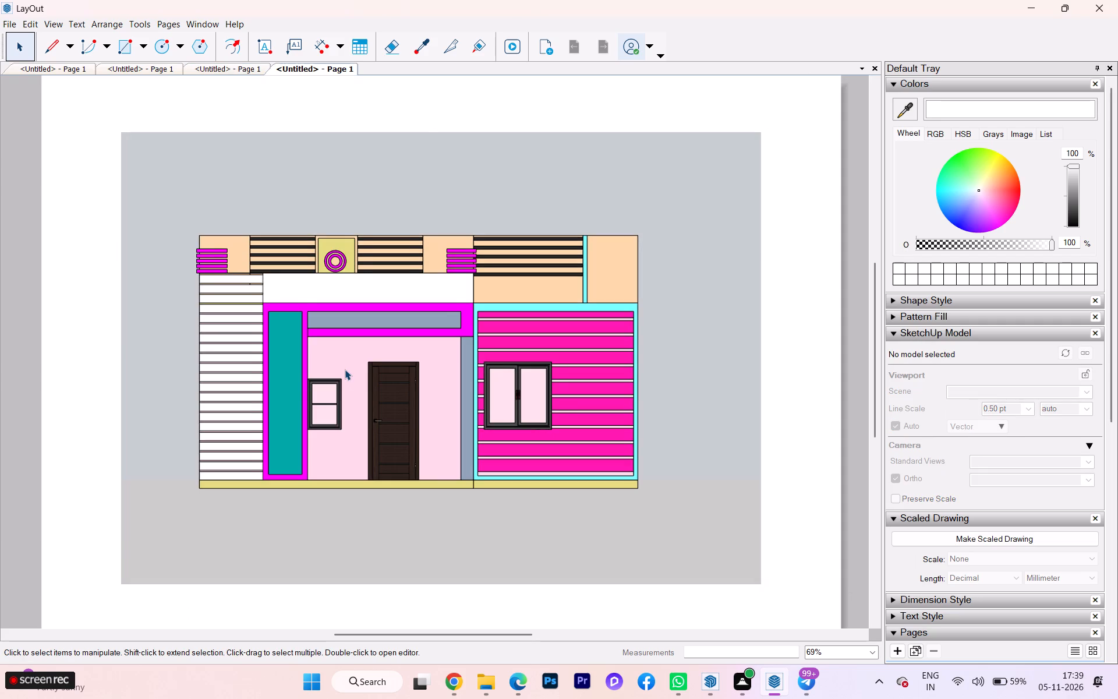
Examine the line quality and details of the house elevation on the new LayOut page.
{"action": "scroll", "coordinate": [482, 379], "scroll_direction": "up", "scroll_amount": 1}
{"action": "scroll", "coordinate": [482, 379], "scroll_direction": "down", "scroll_amount": 1}
{"action": "scroll", "coordinate": [482, 379], "scroll_direction": "up", "scroll_amount": 5}
{"action": "scroll", "coordinate": [482, 379], "scroll_direction": "down", "scroll_amount": 1}
{"action": "scroll", "coordinate": [482, 379], "scroll_direction": "up", "scroll_amount": 3}
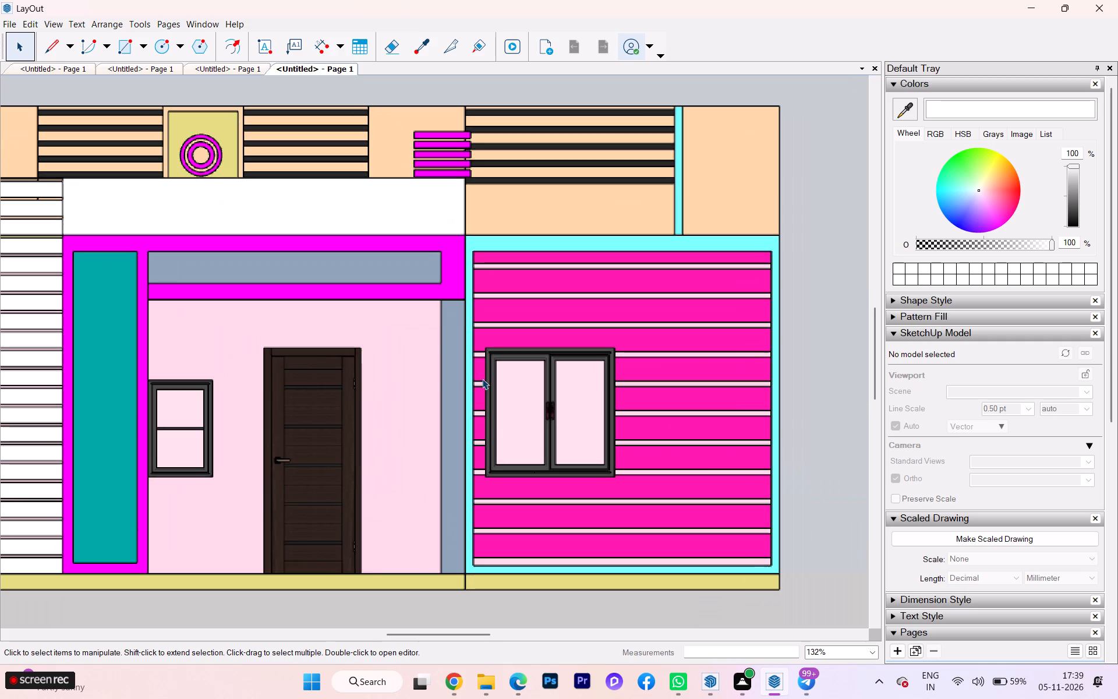
{"action": "scroll", "coordinate": [482, 379], "scroll_direction": "down", "scroll_amount": 1}
{"action": "scroll", "coordinate": [482, 379], "scroll_direction": "up", "scroll_amount": 1}
{"action": "scroll", "coordinate": [482, 379], "scroll_direction": "down", "scroll_amount": 4}
{"action": "scroll", "coordinate": [482, 379], "scroll_direction": "up", "scroll_amount": 1}
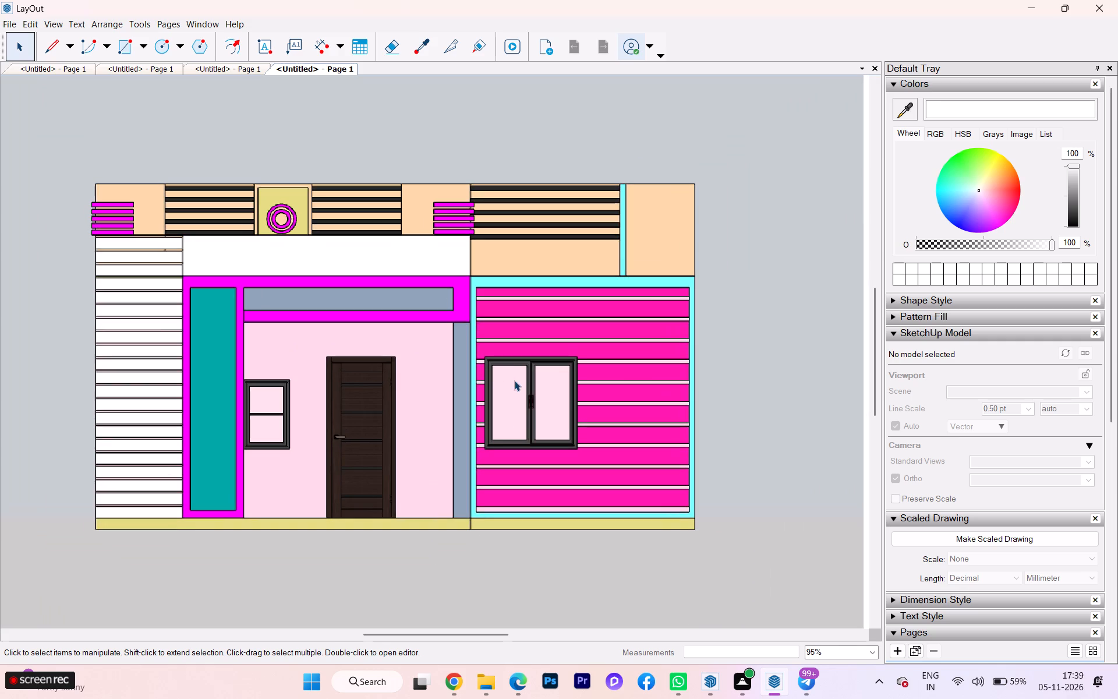
{"action": "scroll", "coordinate": [733, 390], "scroll_direction": "down", "scroll_amount": 4}
{"action": "scroll", "coordinate": [597, 426], "scroll_direction": "up", "scroll_amount": 3}
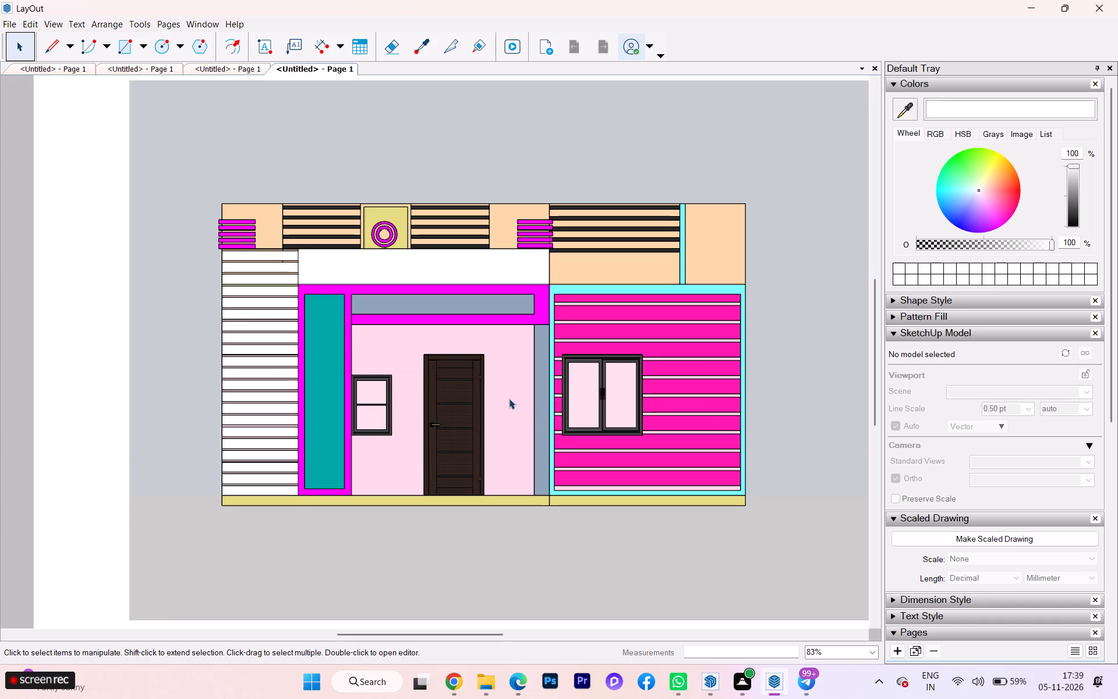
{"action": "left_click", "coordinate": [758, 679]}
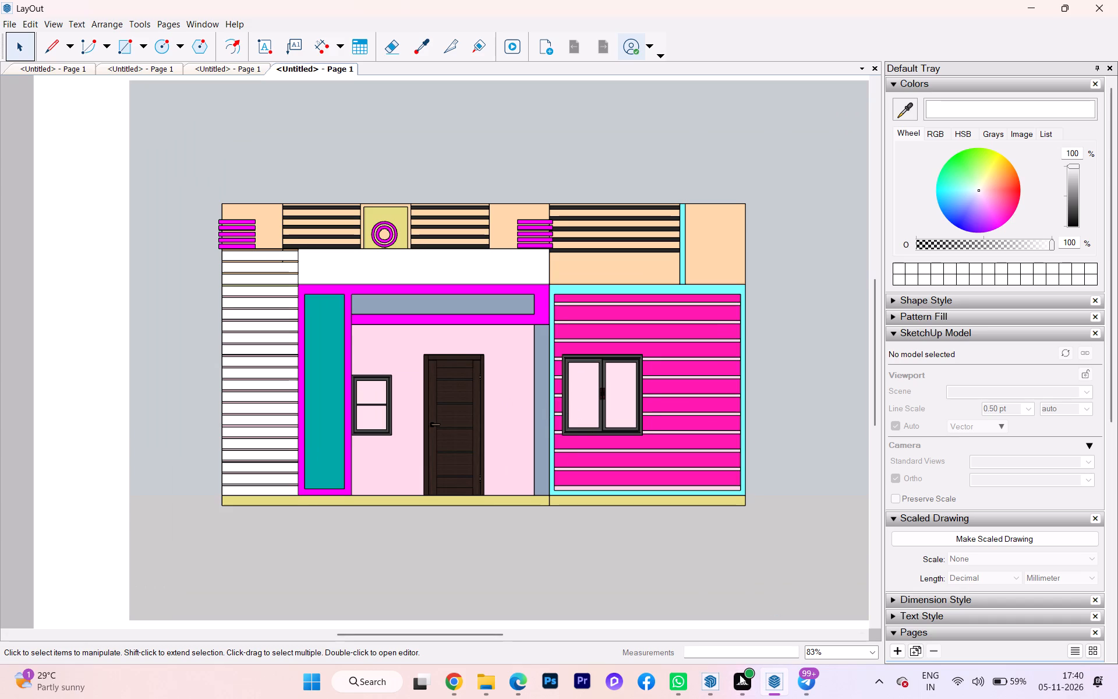
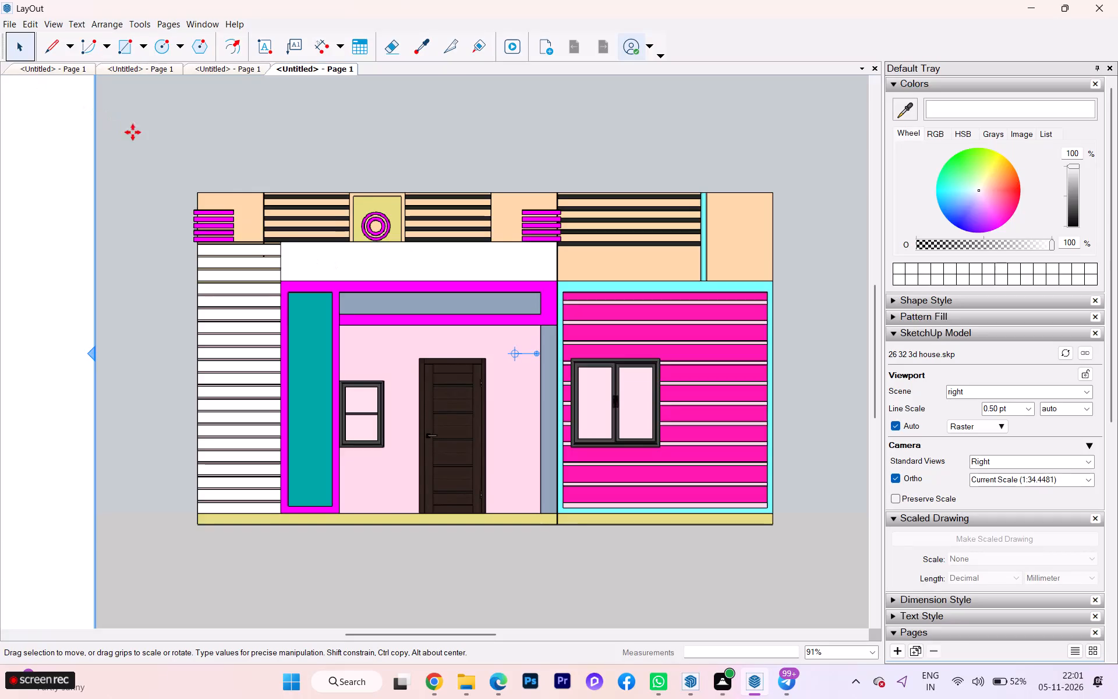
Set the rendering mode of the house elevation viewport to Vector.
{"action": "scroll", "coordinate": [225, 184], "scroll_direction": "down", "scroll_amount": 8}
{"action": "scroll", "coordinate": [247, 218], "scroll_direction": "up", "scroll_amount": 2}
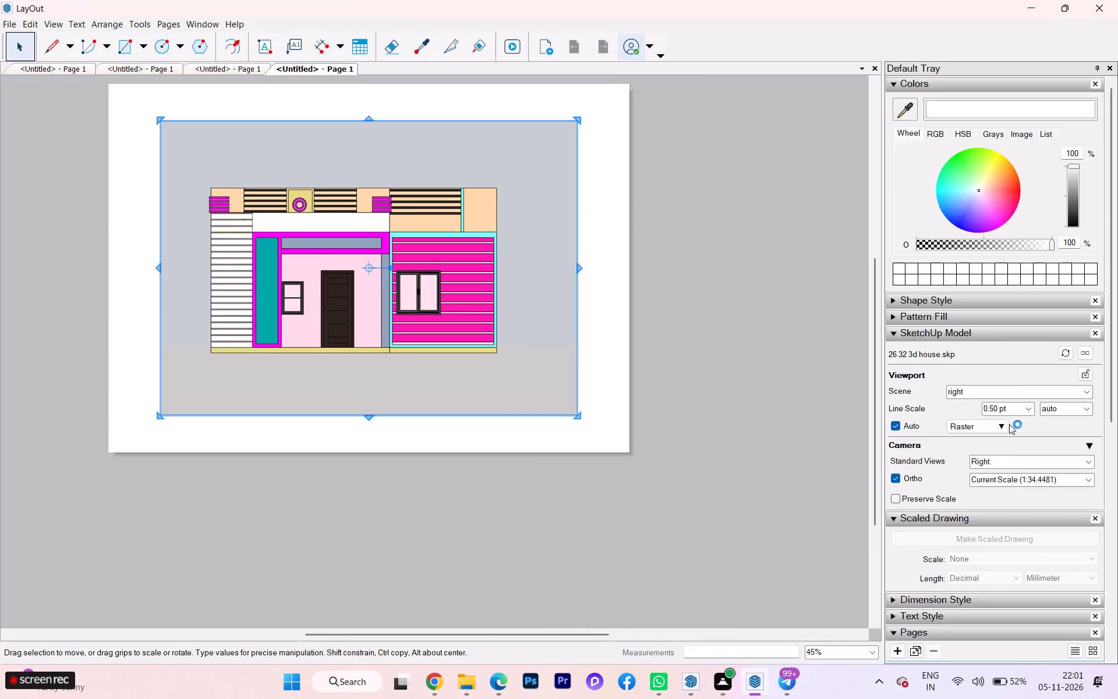
{"action": "scroll", "coordinate": [971, 471], "scroll_direction": "down", "scroll_amount": 1}
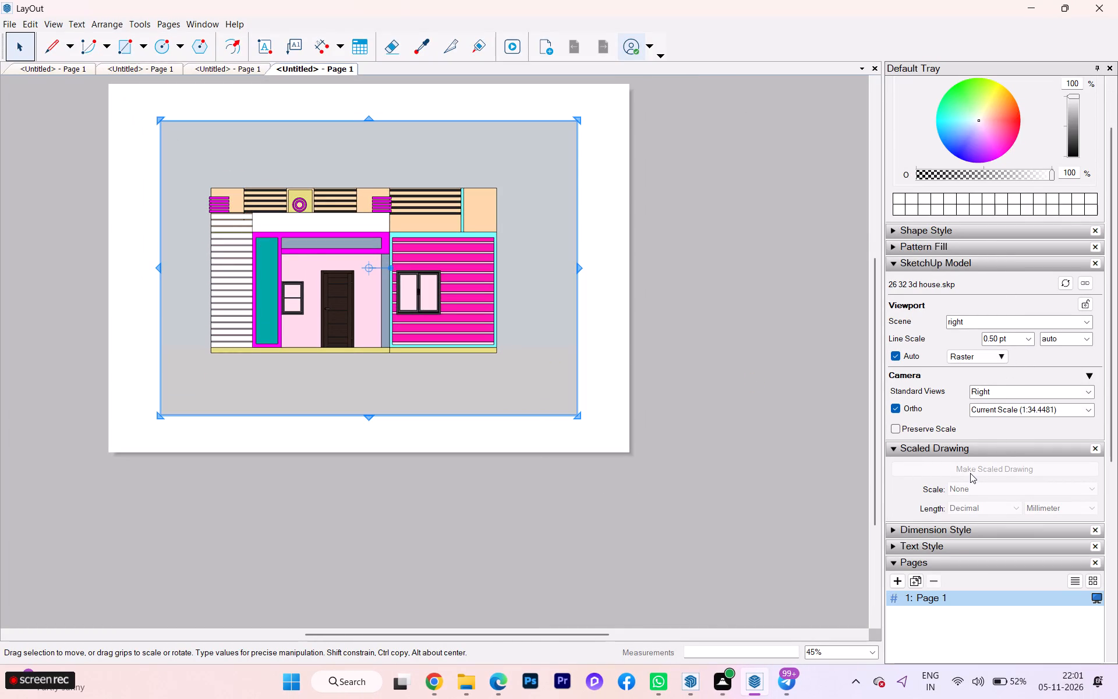
{"action": "left_click", "coordinate": [455, 301]}
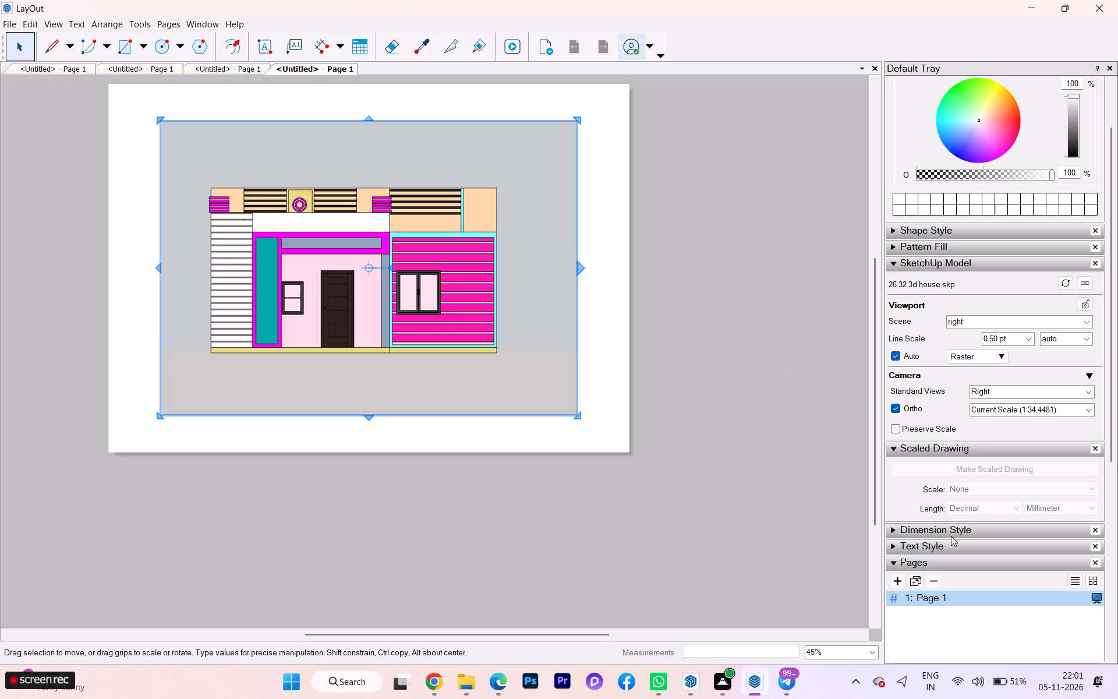
{"action": "left_click", "coordinate": [896, 450]}
{"action": "left_click", "coordinate": [896, 450]}
{"action": "left_click", "coordinate": [998, 358]}
{"action": "left_click", "coordinate": [985, 372]}
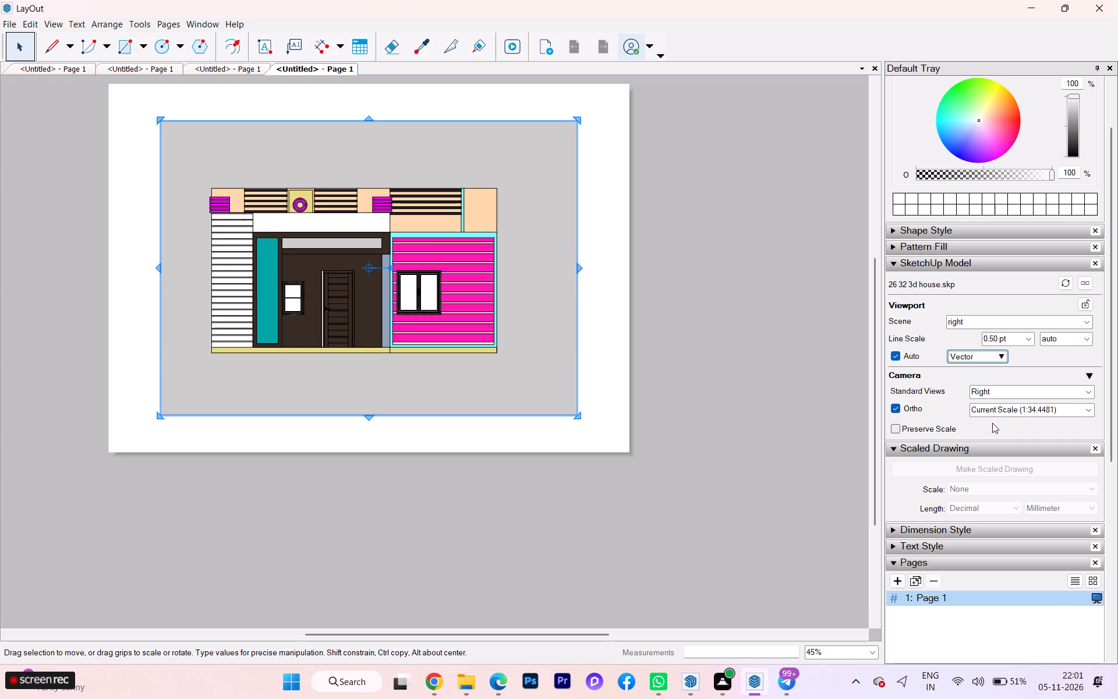
Examine the line quality, wall colours, door and window details of the vector-rendered house elevation.
{"action": "scroll", "coordinate": [254, 297], "scroll_direction": "down", "scroll_amount": 1}
{"action": "scroll", "coordinate": [260, 292], "scroll_direction": "up", "scroll_amount": 3}
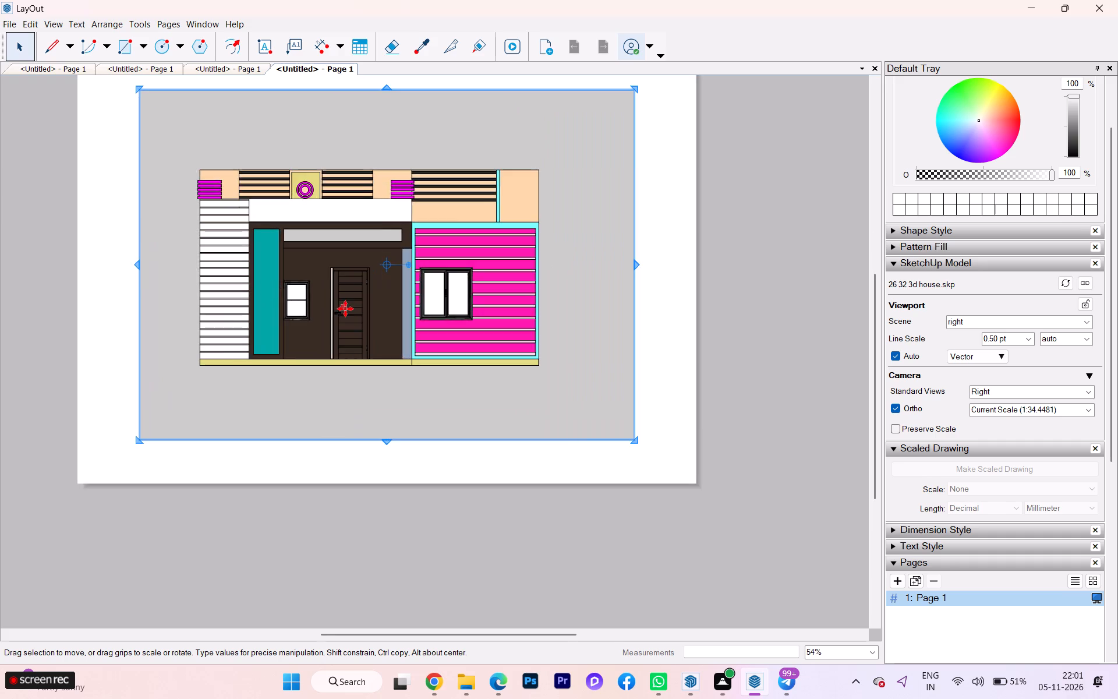
{"action": "scroll", "coordinate": [345, 308], "scroll_direction": "down", "scroll_amount": 4}
{"action": "scroll", "coordinate": [345, 308], "scroll_direction": "up", "scroll_amount": 1}
{"action": "scroll", "coordinate": [345, 308], "scroll_direction": "down", "scroll_amount": 4}
{"action": "scroll", "coordinate": [345, 308], "scroll_direction": "up", "scroll_amount": 1}
{"action": "scroll", "coordinate": [345, 308], "scroll_direction": "down", "scroll_amount": 2}
{"action": "scroll", "coordinate": [345, 308], "scroll_direction": "up", "scroll_amount": 9}
{"action": "scroll", "coordinate": [345, 308], "scroll_direction": "down", "scroll_amount": 2}
{"action": "scroll", "coordinate": [345, 308], "scroll_direction": "up", "scroll_amount": 4}
{"action": "scroll", "coordinate": [418, 458], "scroll_direction": "up", "scroll_amount": 6}
{"action": "scroll", "coordinate": [416, 470], "scroll_direction": "down", "scroll_amount": 1}
{"action": "scroll", "coordinate": [416, 470], "scroll_direction": "up", "scroll_amount": 2}
{"action": "scroll", "coordinate": [214, 319], "scroll_direction": "up", "scroll_amount": 2}
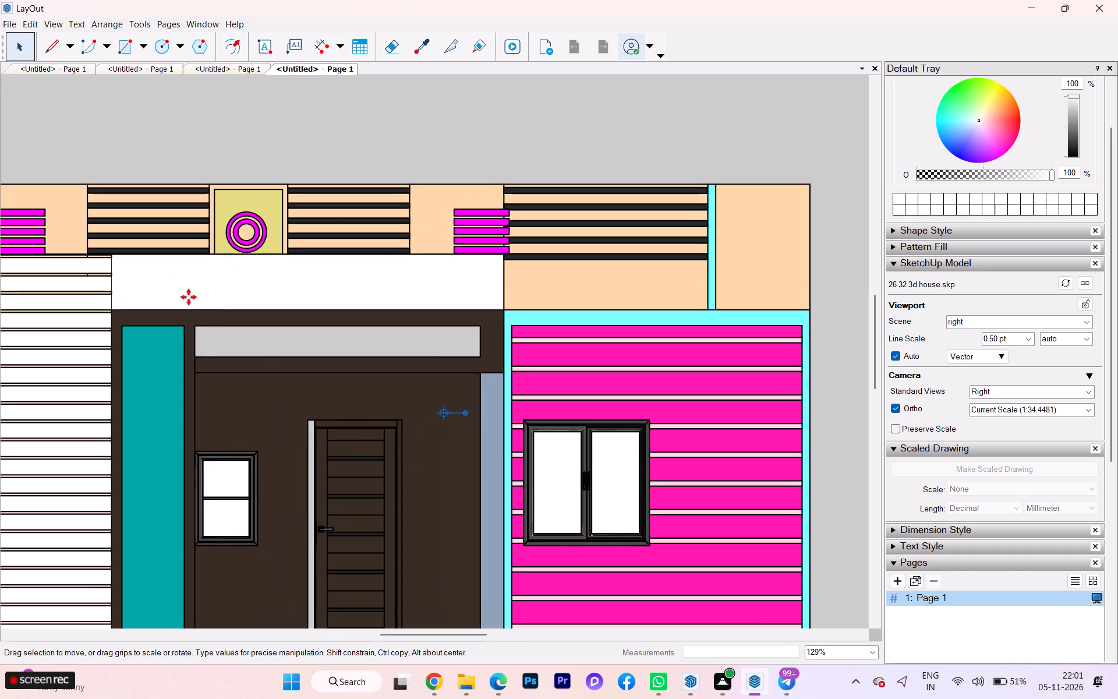
{"action": "scroll", "coordinate": [90, 252], "scroll_direction": "down", "scroll_amount": 4}
{"action": "scroll", "coordinate": [154, 288], "scroll_direction": "down", "scroll_amount": 1}
{"action": "scroll", "coordinate": [270, 341], "scroll_direction": "down", "scroll_amount": 1}
{"action": "scroll", "coordinate": [415, 348], "scroll_direction": "down", "scroll_amount": 2}
{"action": "scroll", "coordinate": [472, 358], "scroll_direction": "up", "scroll_amount": 2}
{"action": "scroll", "coordinate": [475, 359], "scroll_direction": "down", "scroll_amount": 3}
{"action": "scroll", "coordinate": [479, 361], "scroll_direction": "up", "scroll_amount": 2}
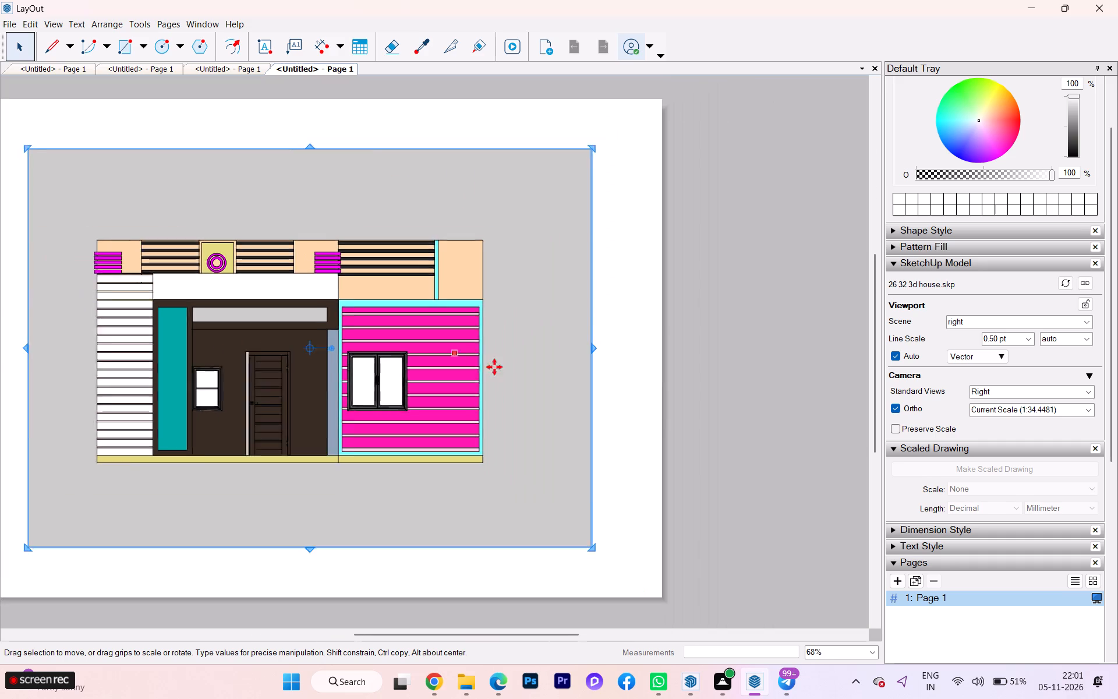
{"action": "scroll", "coordinate": [481, 375], "scroll_direction": "down", "scroll_amount": 2}
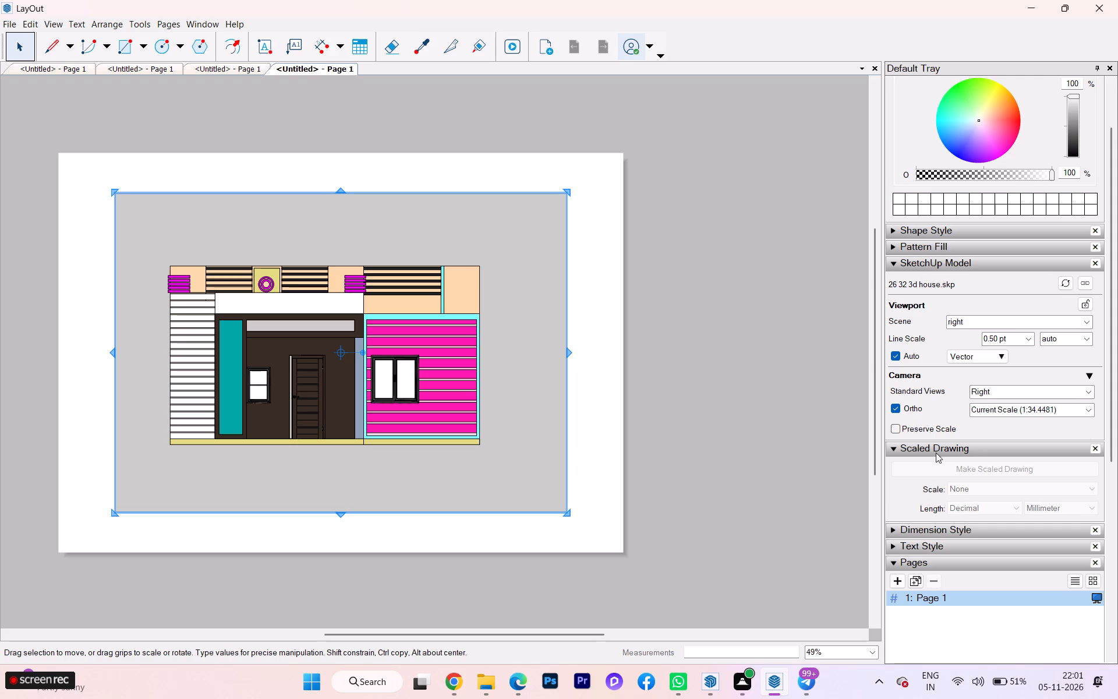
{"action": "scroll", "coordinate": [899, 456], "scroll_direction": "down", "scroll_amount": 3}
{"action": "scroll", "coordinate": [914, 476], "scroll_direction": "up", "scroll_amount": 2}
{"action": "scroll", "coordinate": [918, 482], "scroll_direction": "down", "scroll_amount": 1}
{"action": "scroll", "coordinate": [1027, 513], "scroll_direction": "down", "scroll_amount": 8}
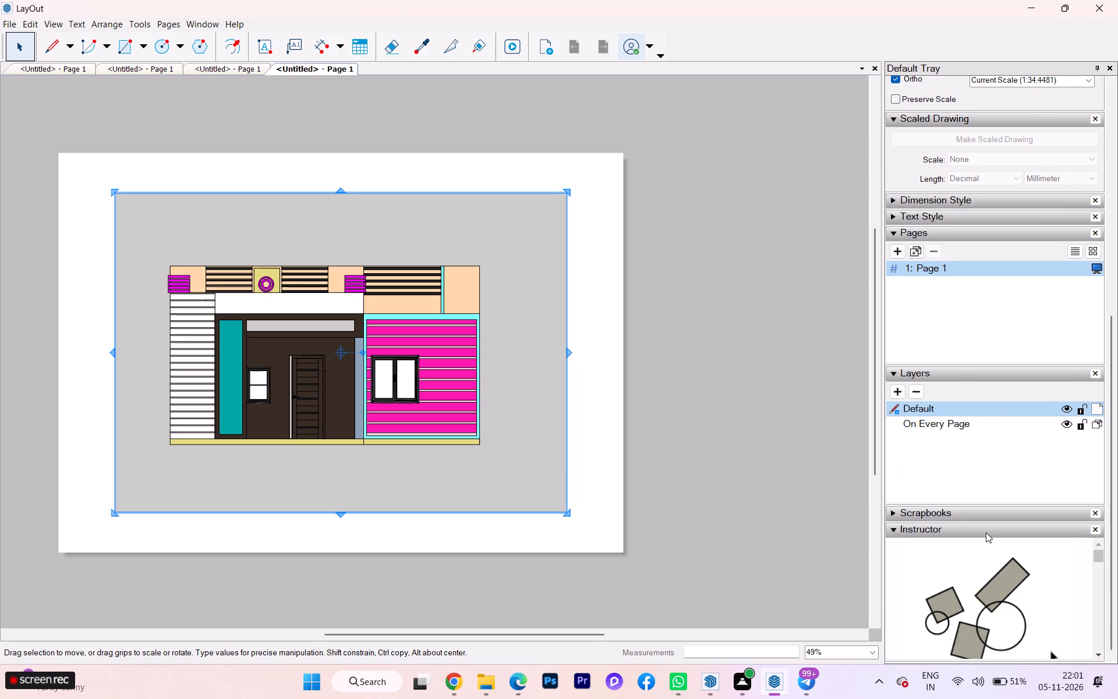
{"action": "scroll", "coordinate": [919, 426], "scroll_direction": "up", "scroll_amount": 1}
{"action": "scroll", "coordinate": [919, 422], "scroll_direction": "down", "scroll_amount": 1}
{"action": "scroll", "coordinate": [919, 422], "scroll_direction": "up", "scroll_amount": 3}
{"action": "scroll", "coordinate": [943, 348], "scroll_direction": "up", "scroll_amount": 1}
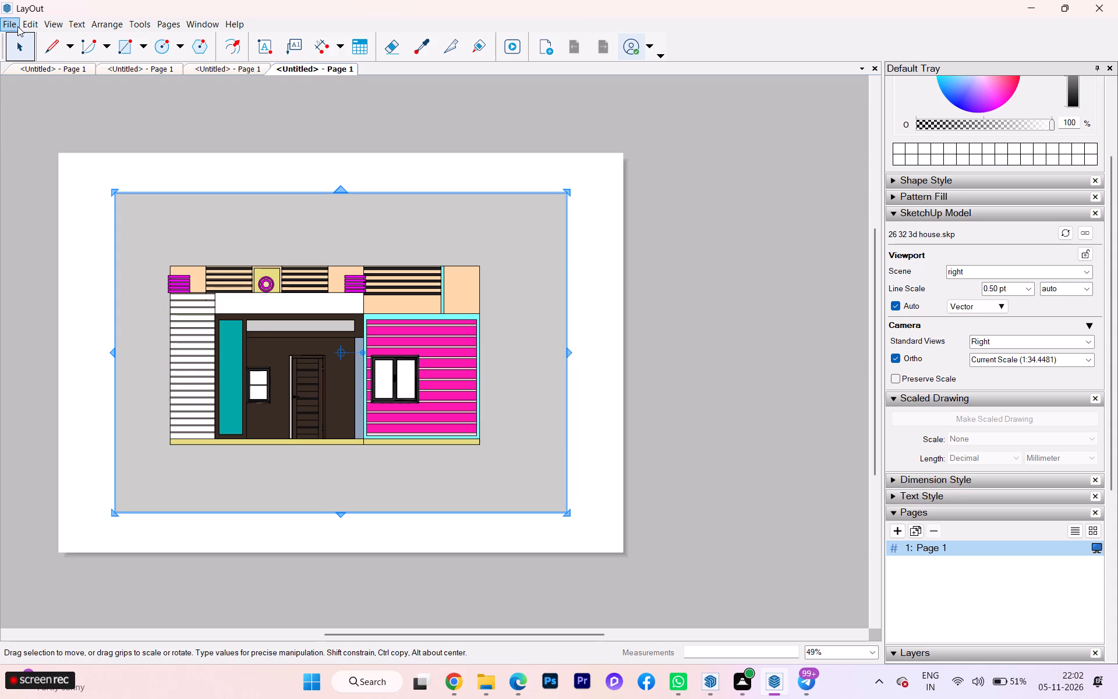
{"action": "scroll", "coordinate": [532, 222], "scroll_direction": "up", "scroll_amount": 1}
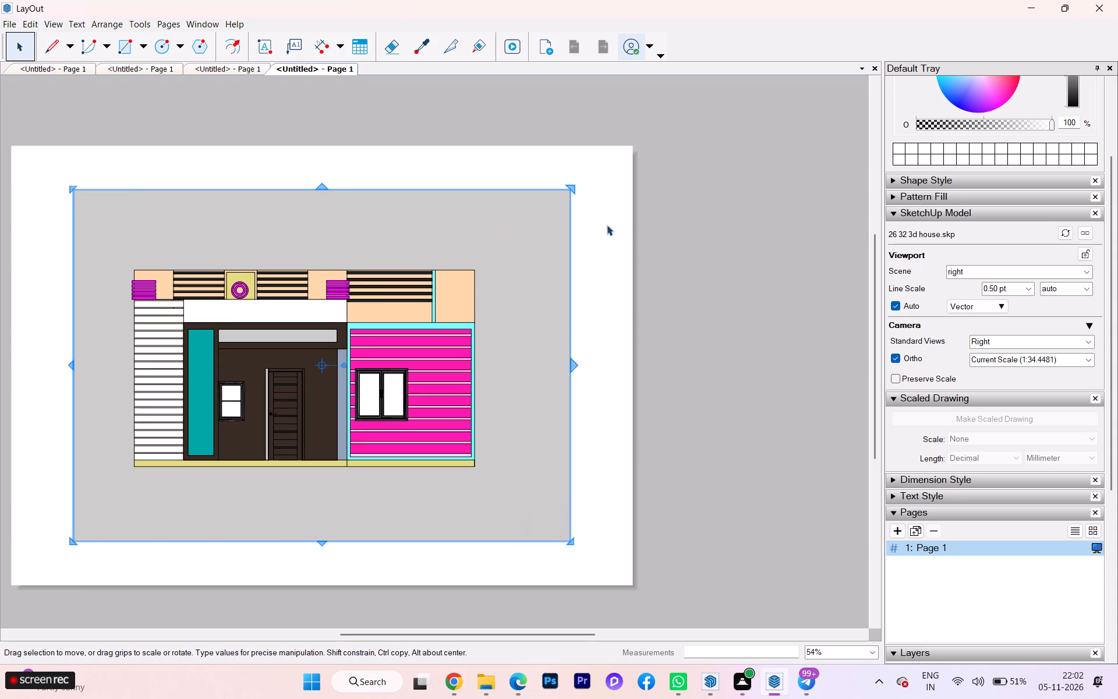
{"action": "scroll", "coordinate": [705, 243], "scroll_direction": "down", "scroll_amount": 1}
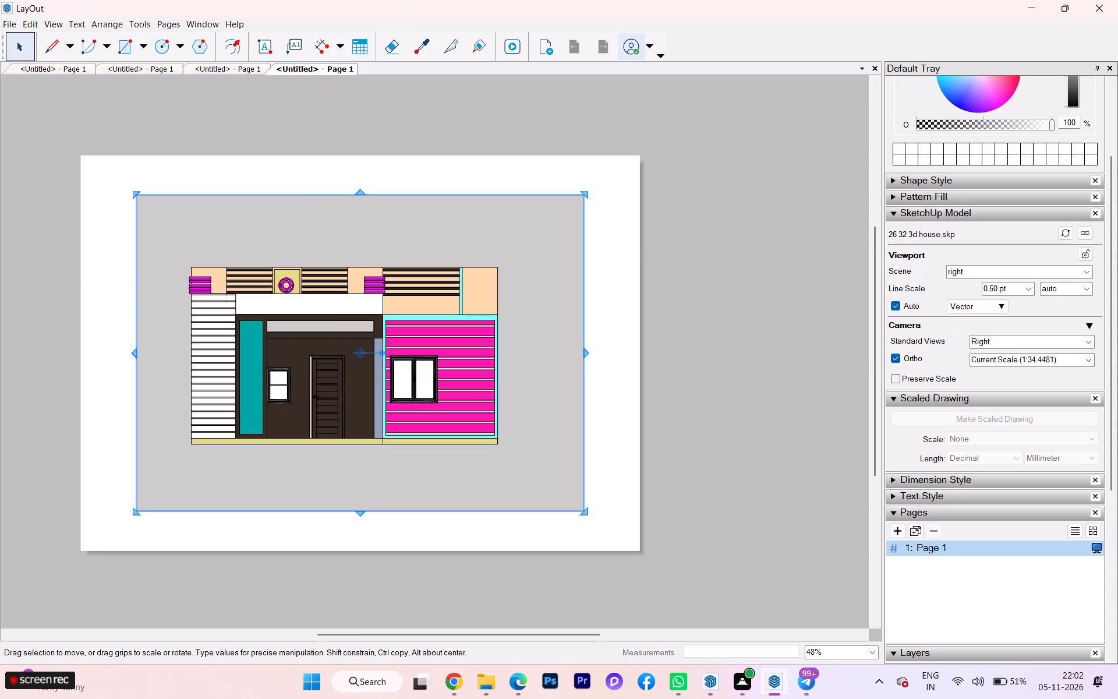
Choose a preset drawing scale for the house elevation viewport in place of its current custom scale.
{"action": "left_click", "coordinate": [1058, 357]}
{"action": "left_click", "coordinate": [1080, 358]}
{"action": "left_click", "coordinate": [1087, 360]}
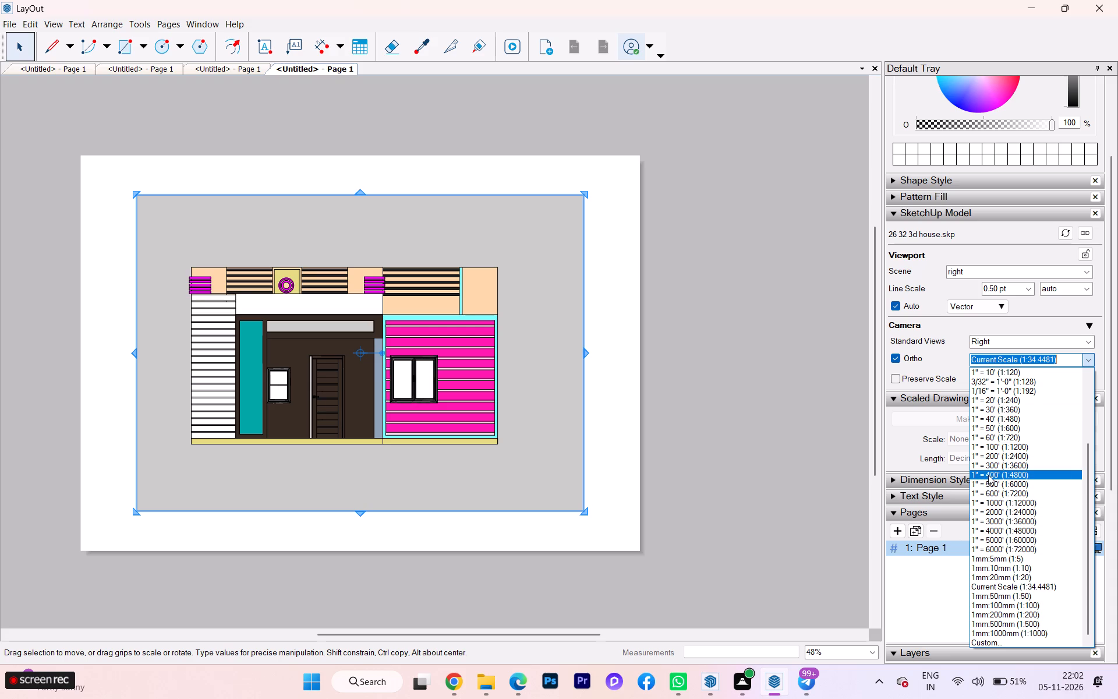
{"action": "left_click", "coordinate": [997, 552]}
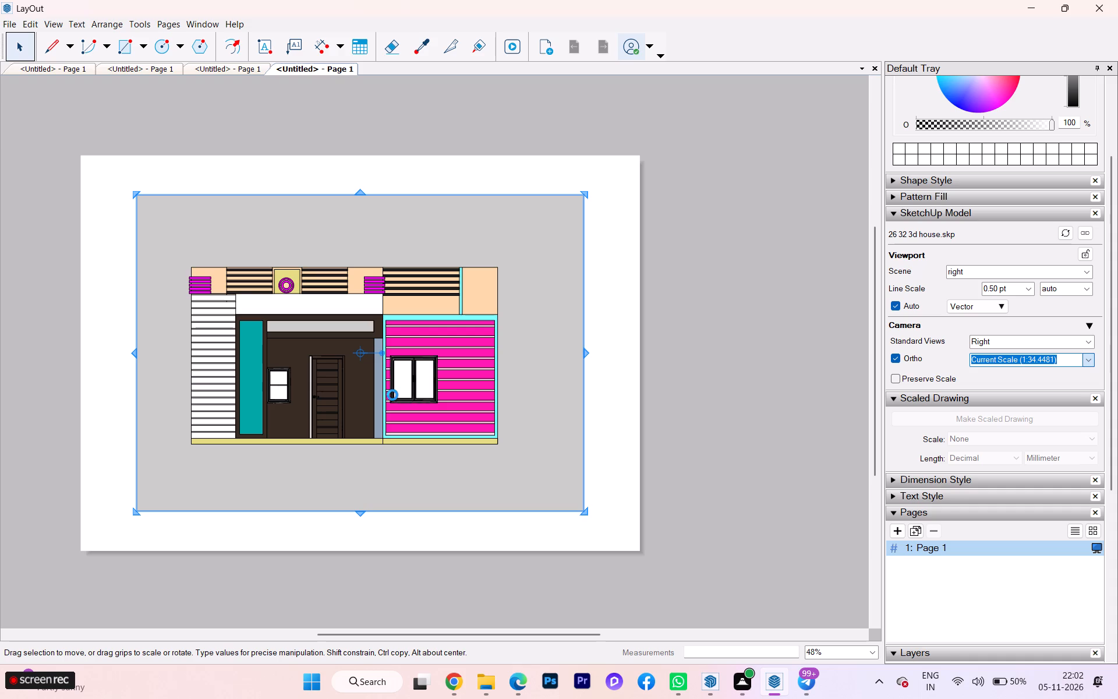
{"action": "left_click", "coordinate": [560, 354]}
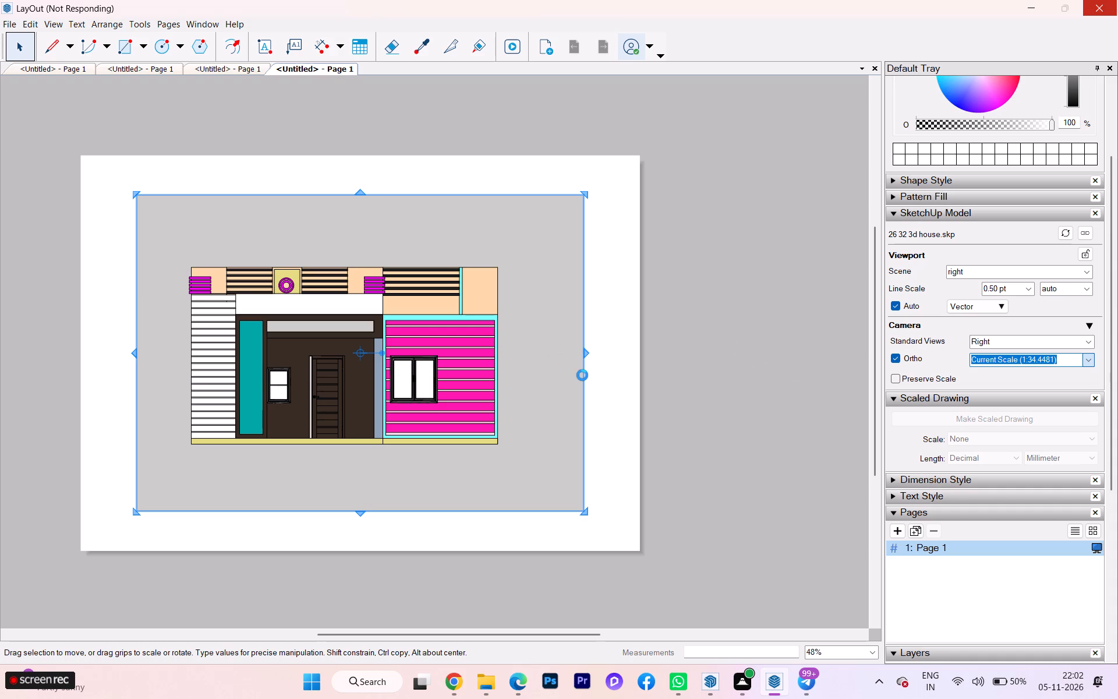